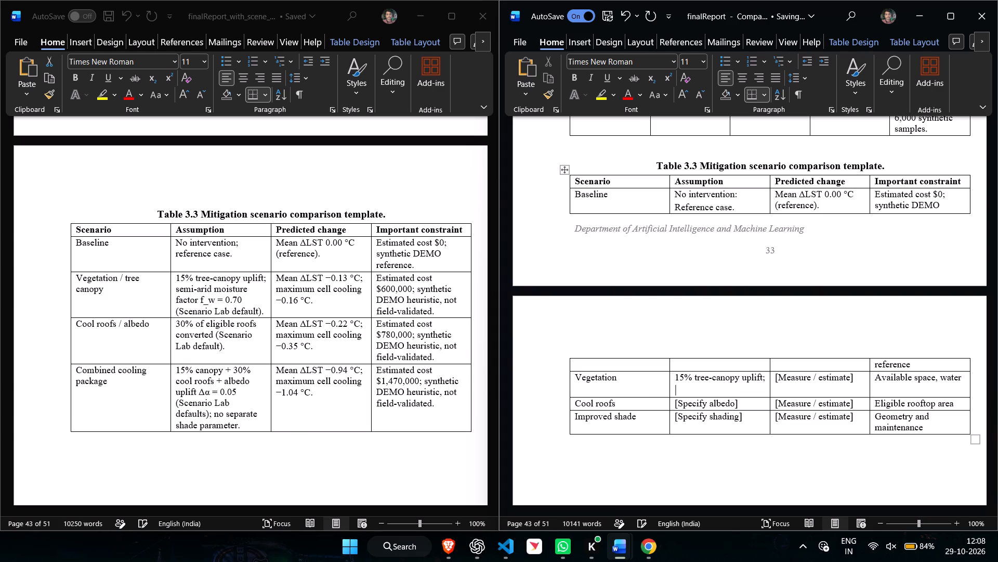
key("BackSpace")
Continue the Vegetation row's Assumption entry after the semicolon with "semi-arid", following the filled reference table.
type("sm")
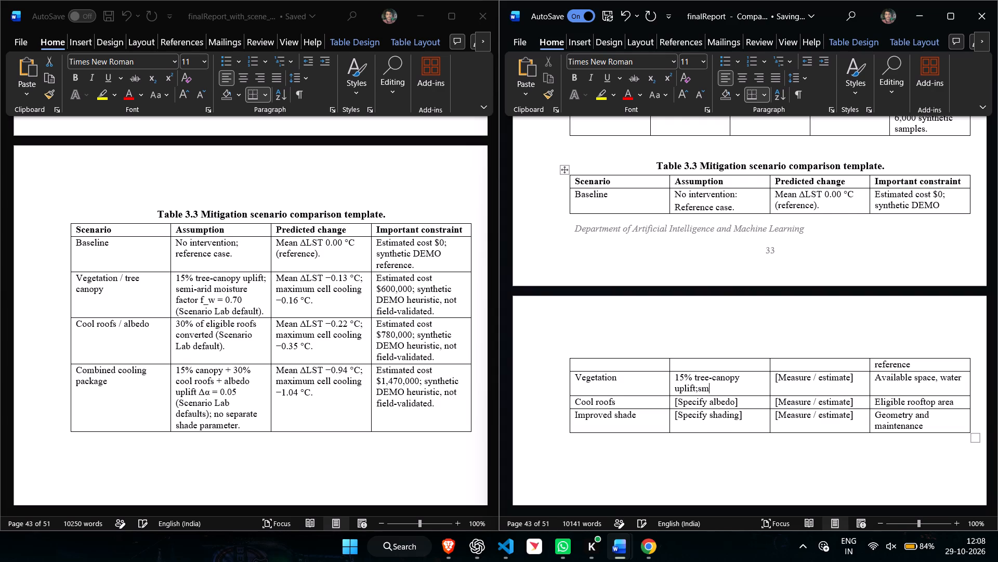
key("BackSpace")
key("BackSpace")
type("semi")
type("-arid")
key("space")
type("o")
Continue the Vegetation row's Assumption entry with "moisture factor" after "semi-arid", and insert the missing space between "uplift;" and "semi-arid".
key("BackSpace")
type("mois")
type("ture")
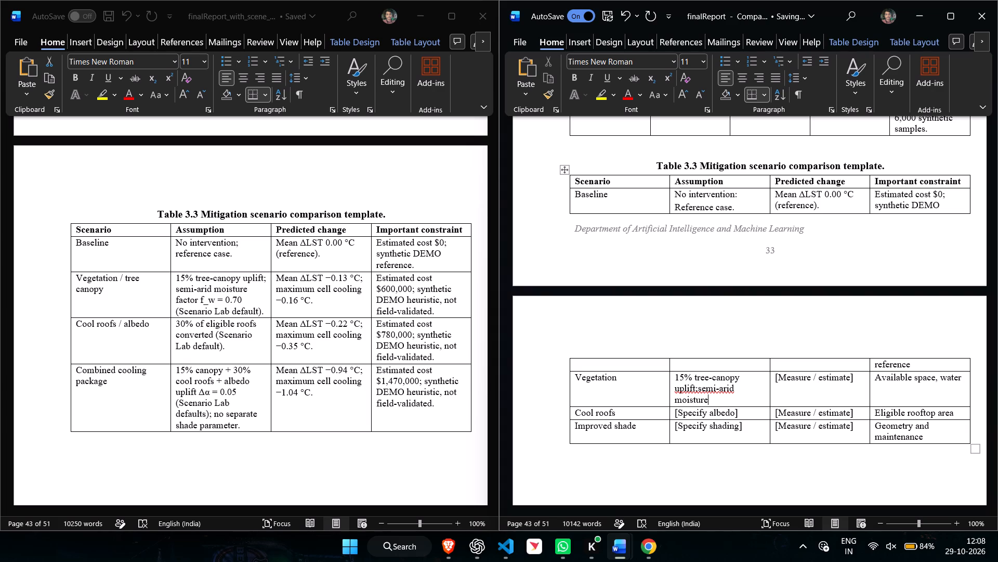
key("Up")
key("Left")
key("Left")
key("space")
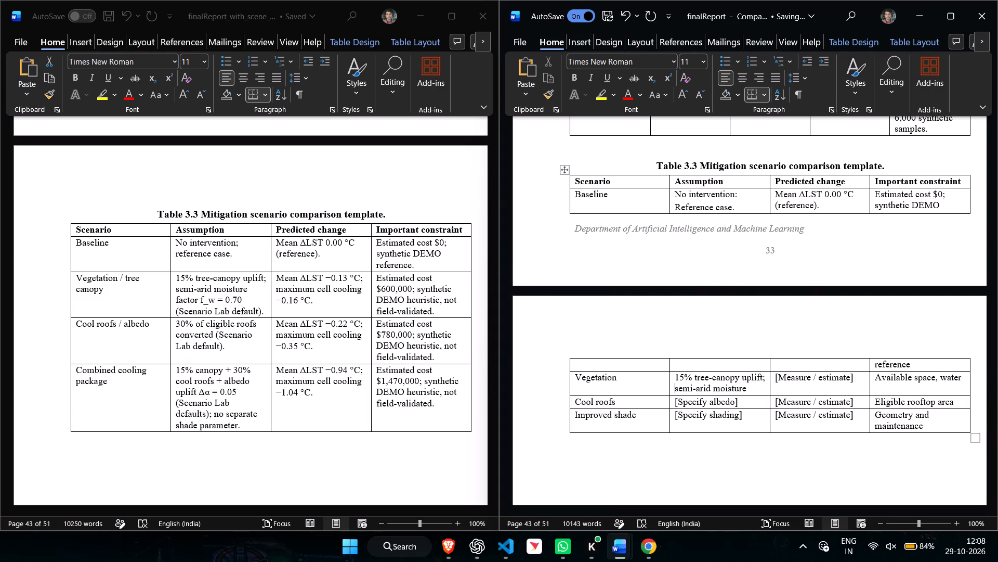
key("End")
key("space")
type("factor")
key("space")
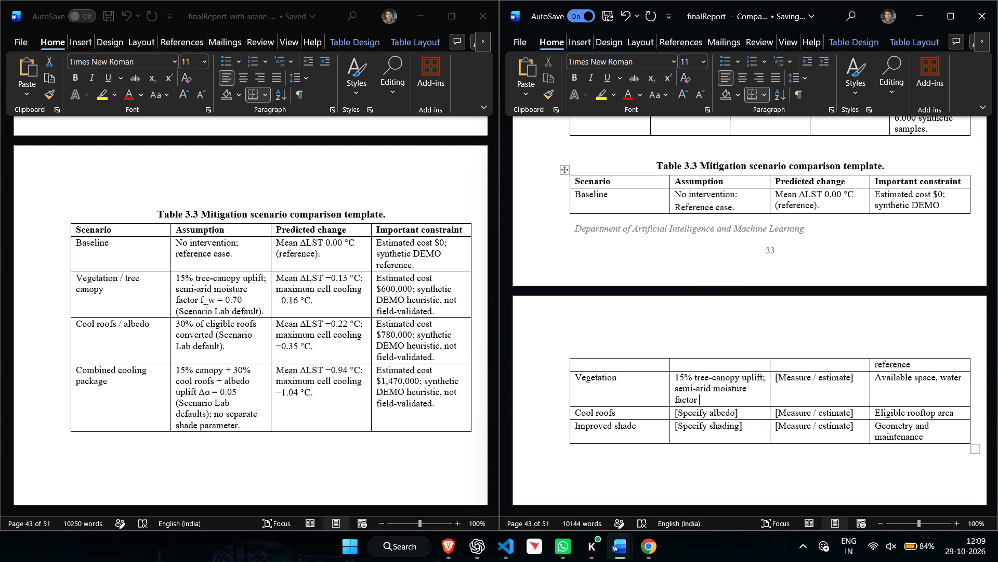
scroll(866, 407, "right", 1)
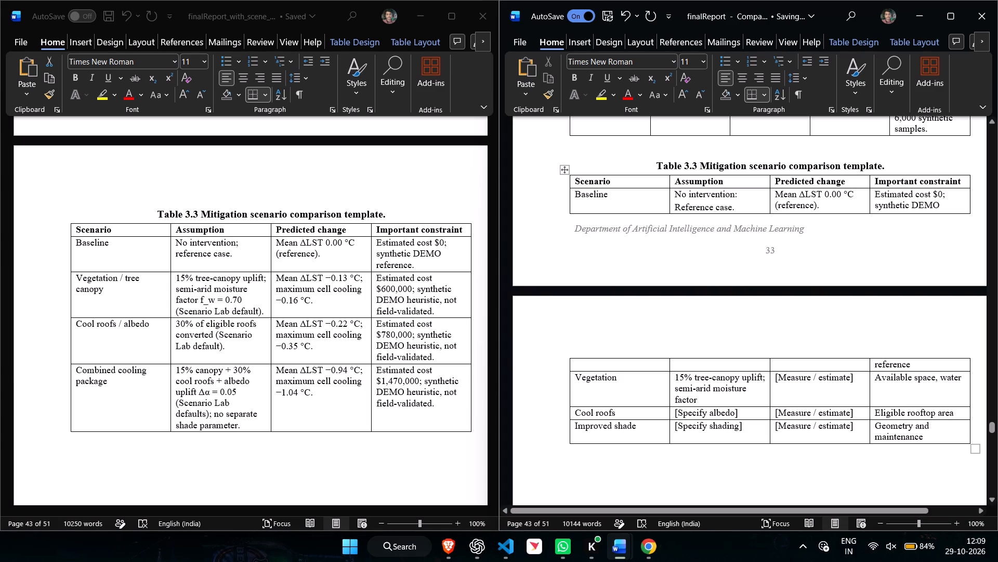
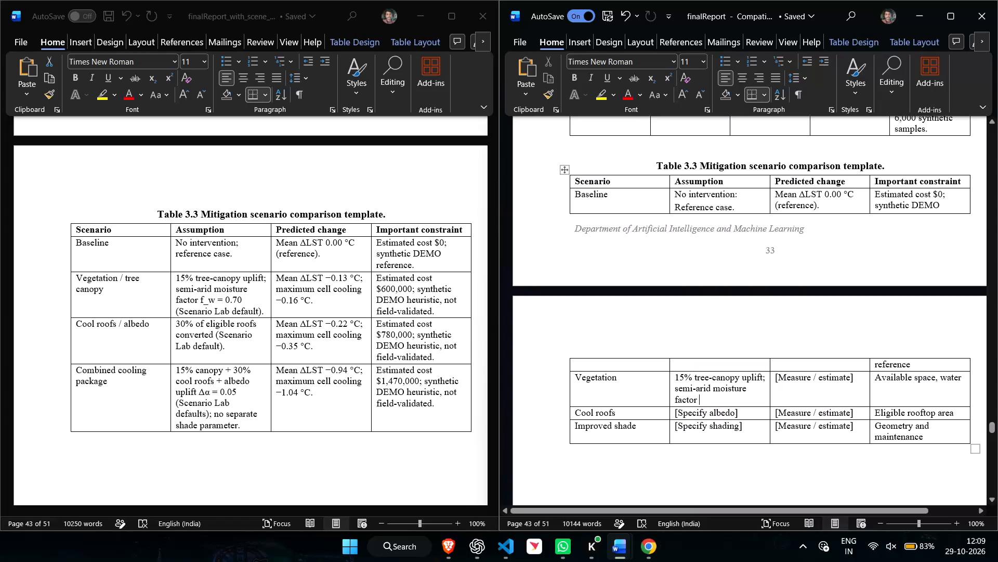
Continue the Vegetation row's Assumption entry after "semi-arid moisture factor" with "f-w=0.70".
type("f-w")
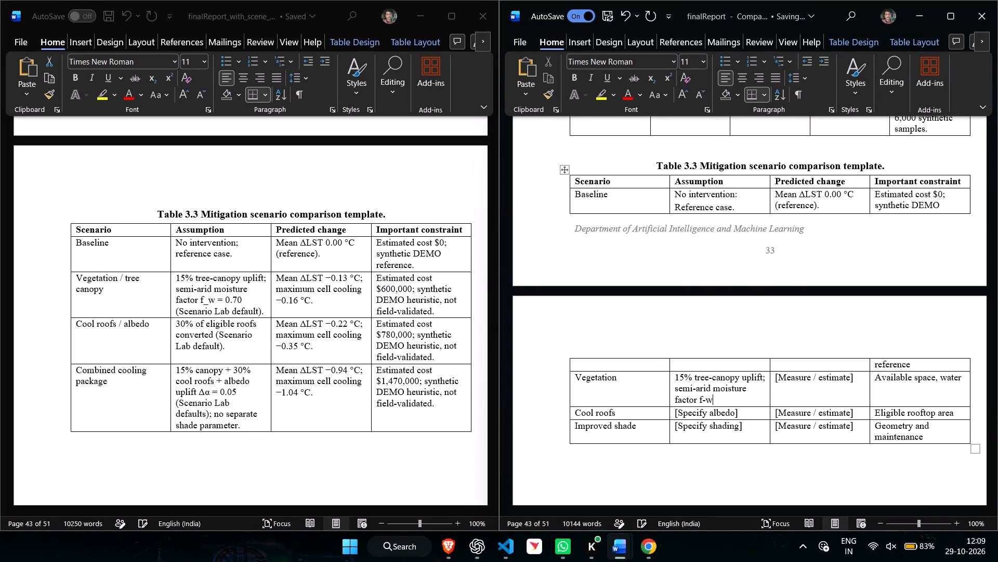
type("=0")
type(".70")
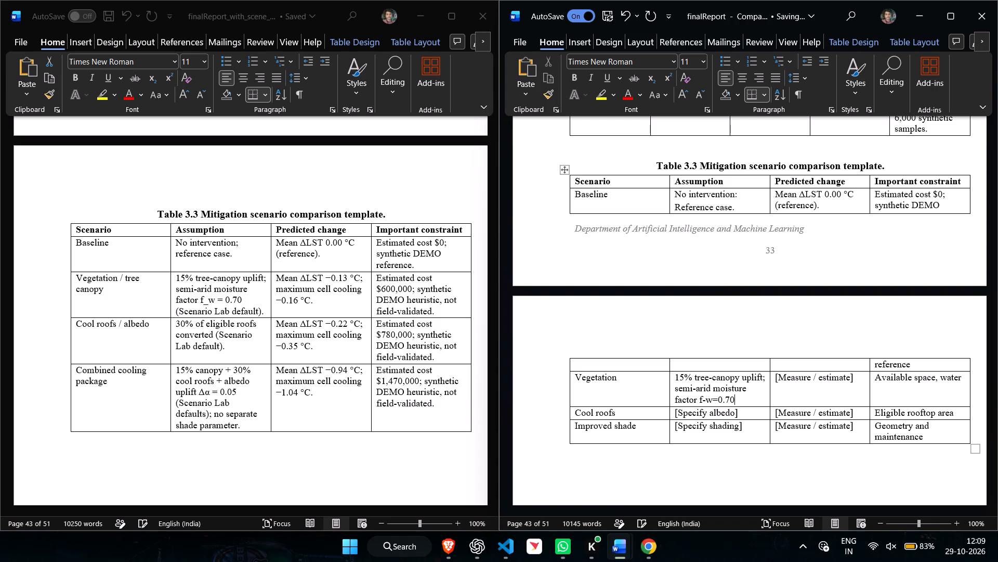
Replace the hyphen in the Vegetation row's moisture factor symbol with an underscore so it reads "f_w", and return to the line's end.
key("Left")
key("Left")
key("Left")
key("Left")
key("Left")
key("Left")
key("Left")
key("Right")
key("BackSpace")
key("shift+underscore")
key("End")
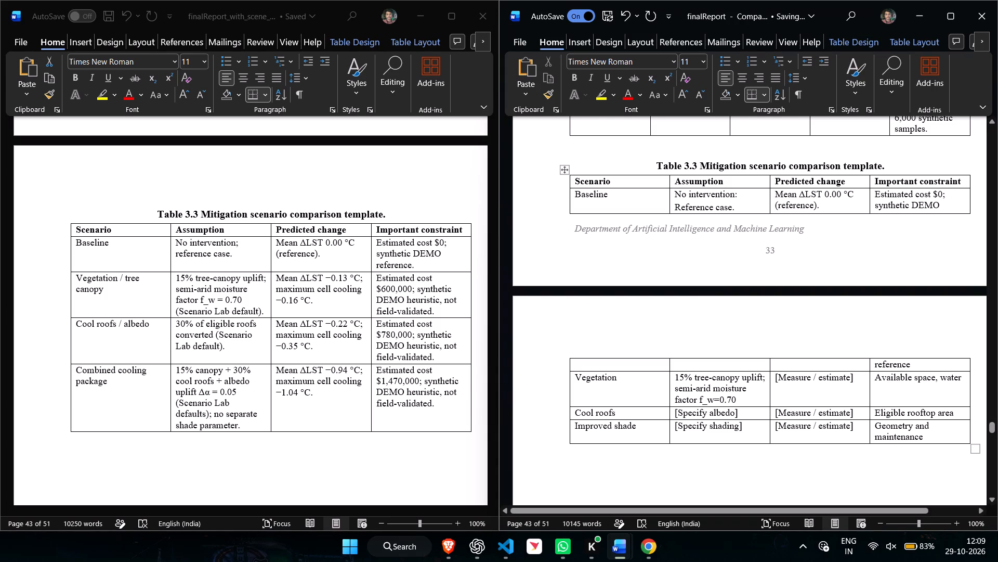
Add a new line reading "(Scenario Lab" to the Vegetation row's Assumption entry, following the reference table.
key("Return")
type("(Scenari")
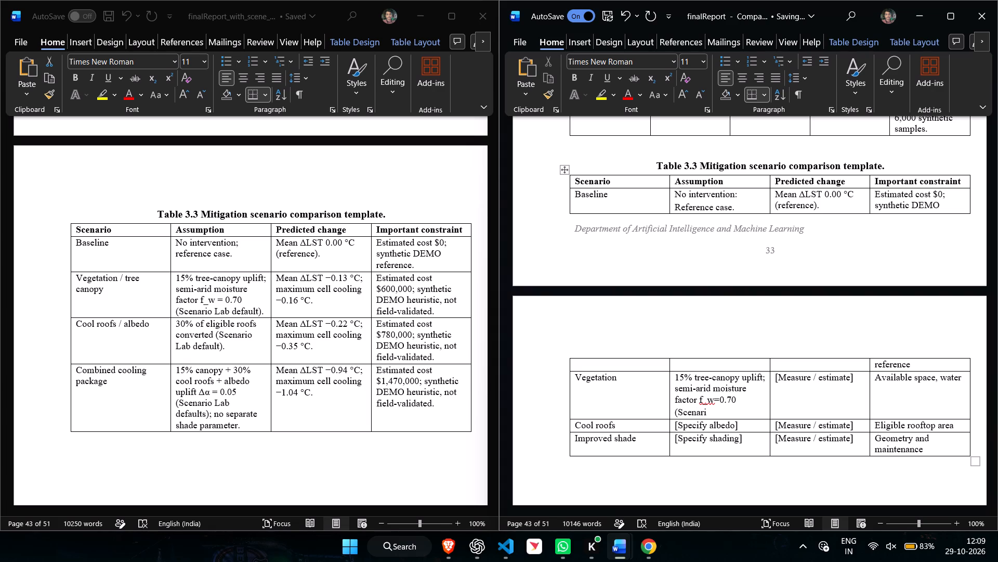
key("BackSpace")
key("BackSpace")
key("BackSpace")
key("BackSpace")
type("ario Lab")
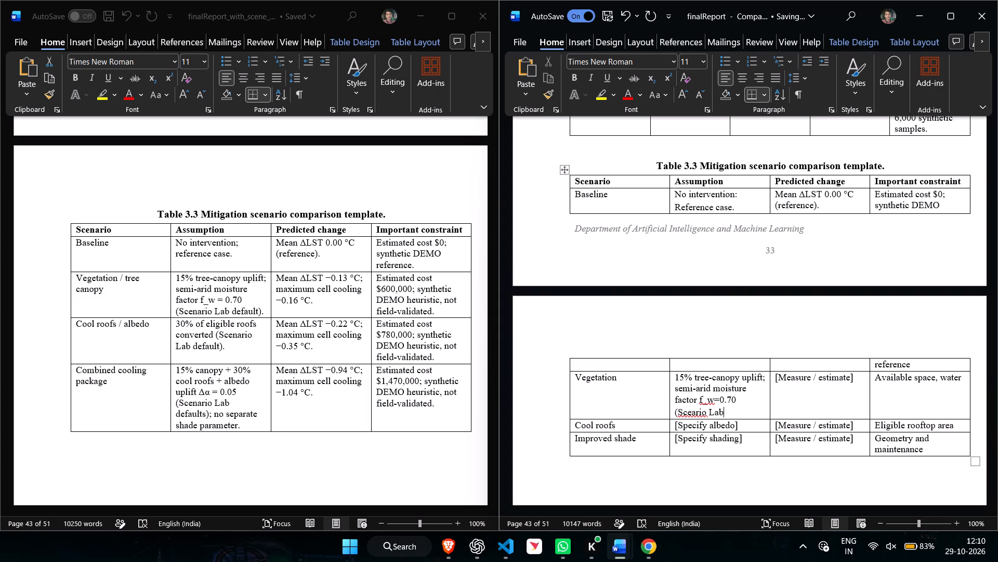
Add spaces around the equals sign in the Vegetation row's Assumption entry, making it "f_w = 0.70".
key("Up")
key("Left")
key("space")
key("Left")
key("Left")
key("space")
Insert the missing "n" to correct the spelling of "Scenario" in the Vegetation row's Assumption entry.
key("Down")
key("Right")
key("Right")
key("Left")
key("Left")
key("Left")
key("Left")
key("Left")
key("Left")
key("Left")
key("Left")
key("n")
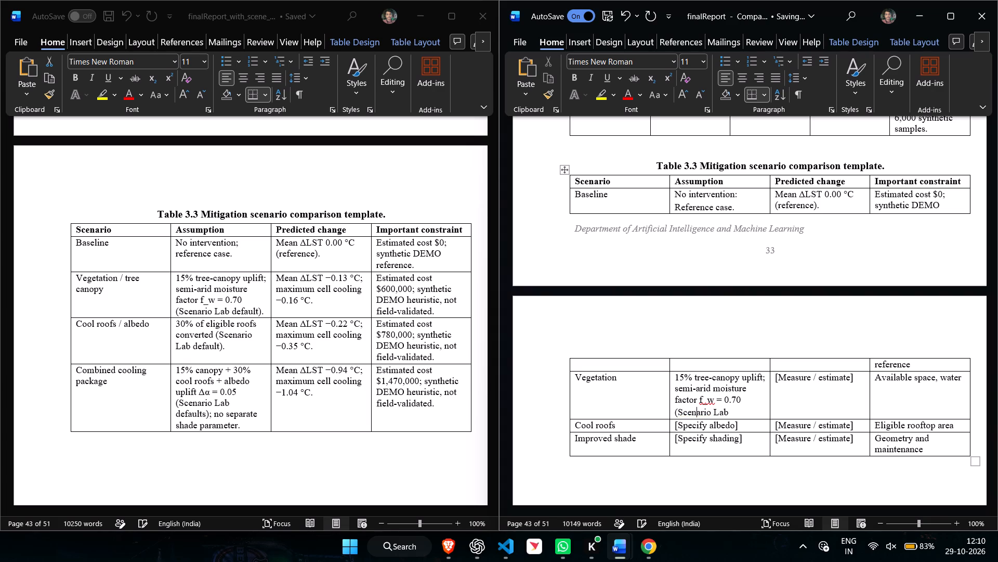
Continue the Vegetation row's Assumption entry after "(Scenario Lab" with a space and the word "default".
key("Up")
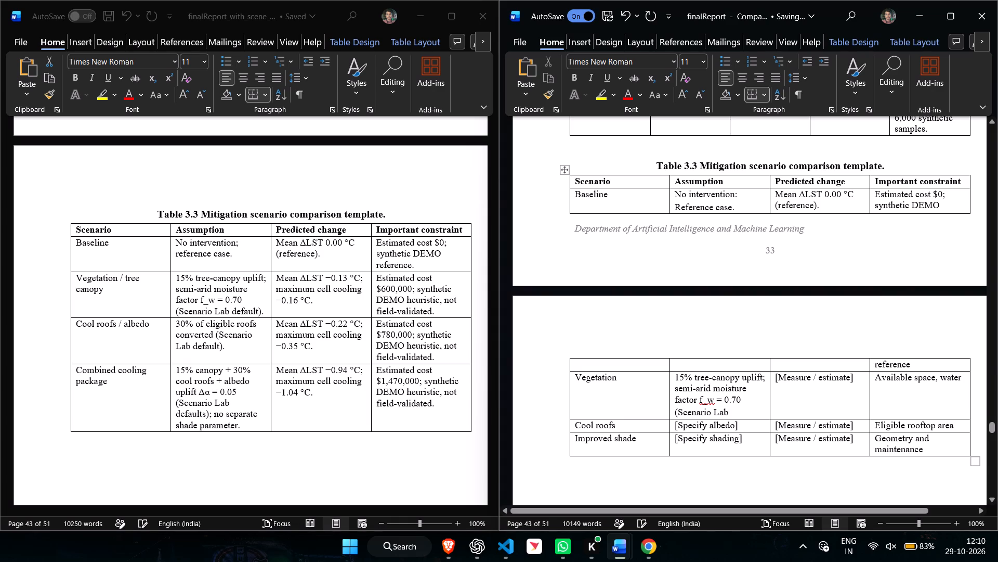
key("Right")
key("Right")
key("Right")
key("Right")
key("Down")
key("Right")
key("Right")
key("Right")
key("Right")
key("Right")
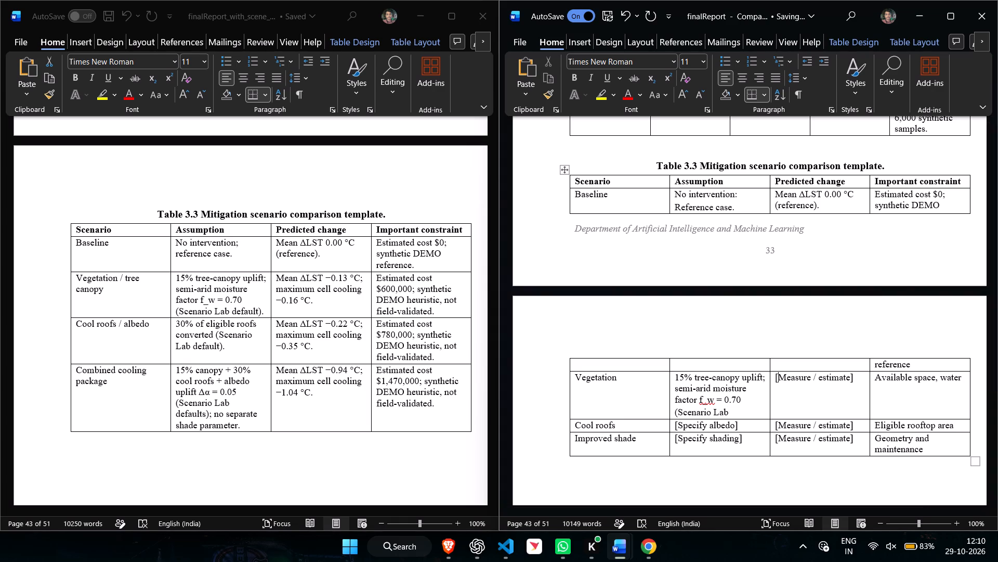
key("Left")
key("Left")
key("space")
type("defailt")
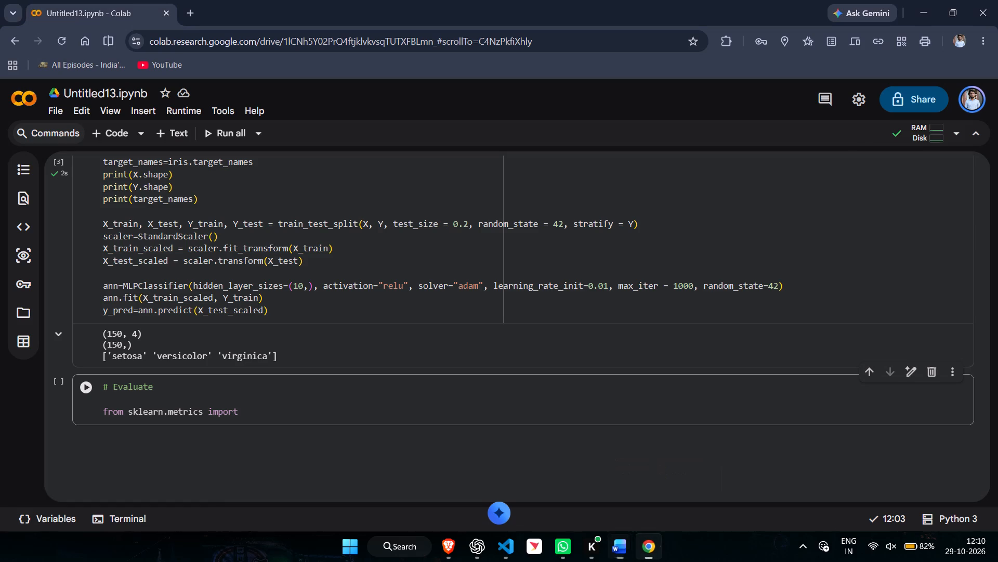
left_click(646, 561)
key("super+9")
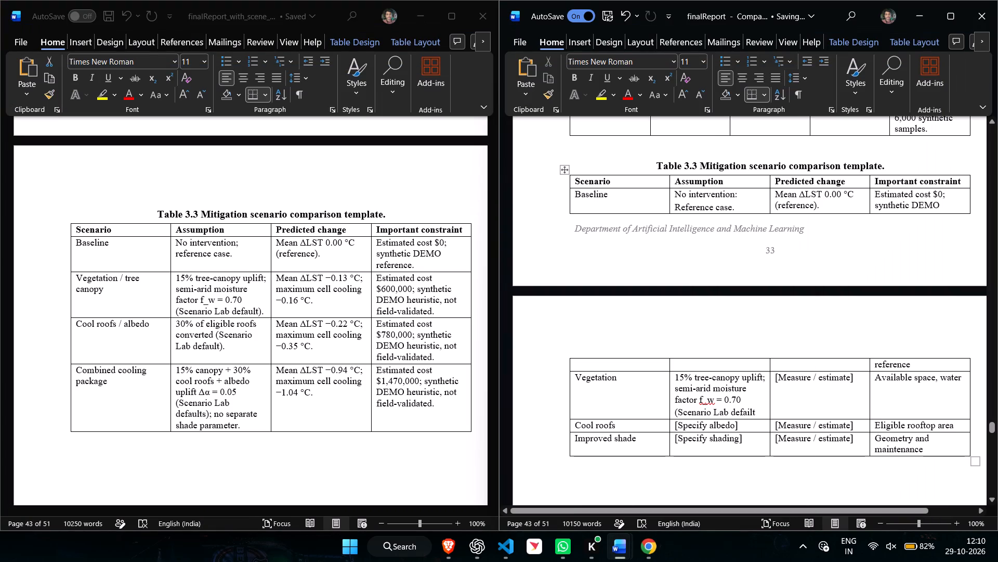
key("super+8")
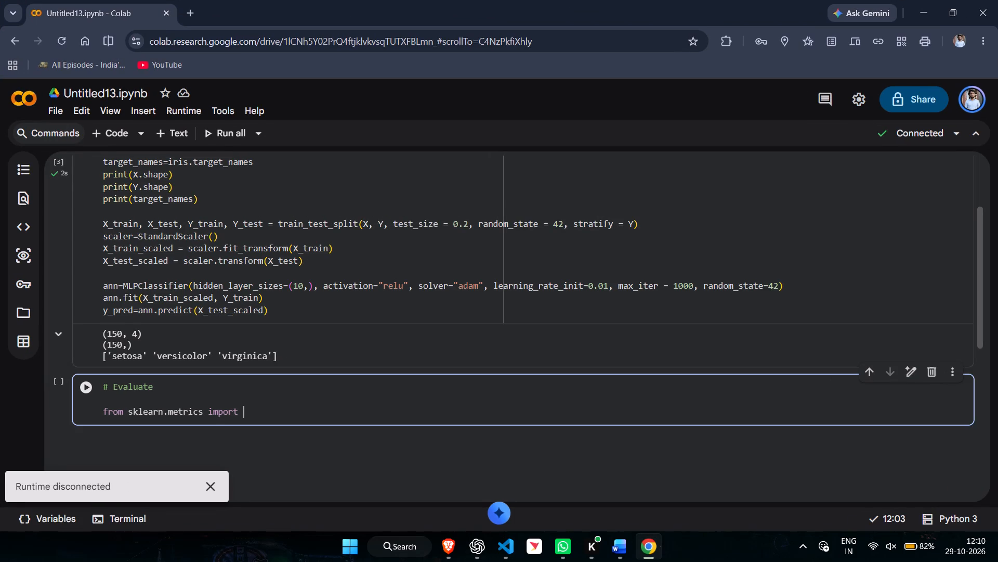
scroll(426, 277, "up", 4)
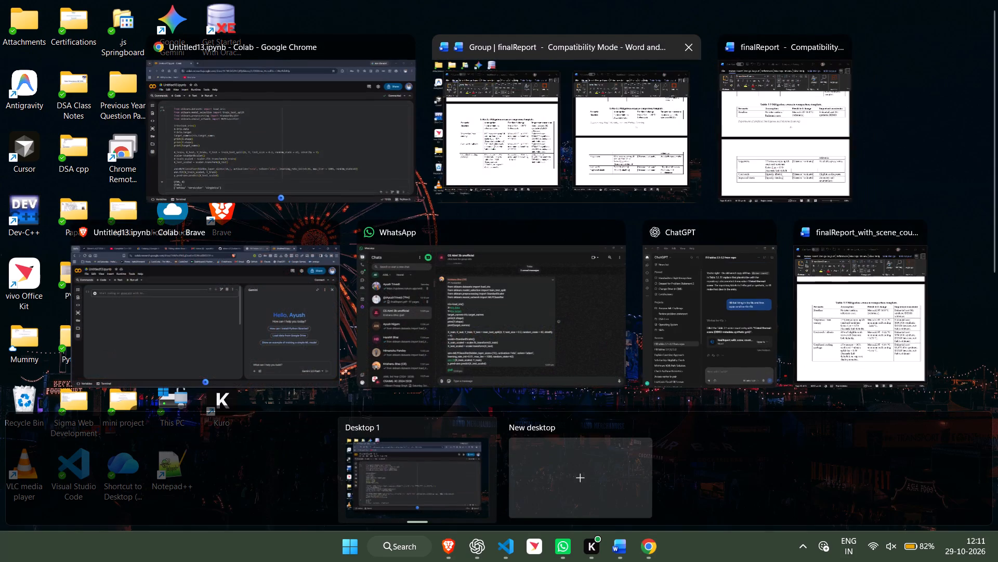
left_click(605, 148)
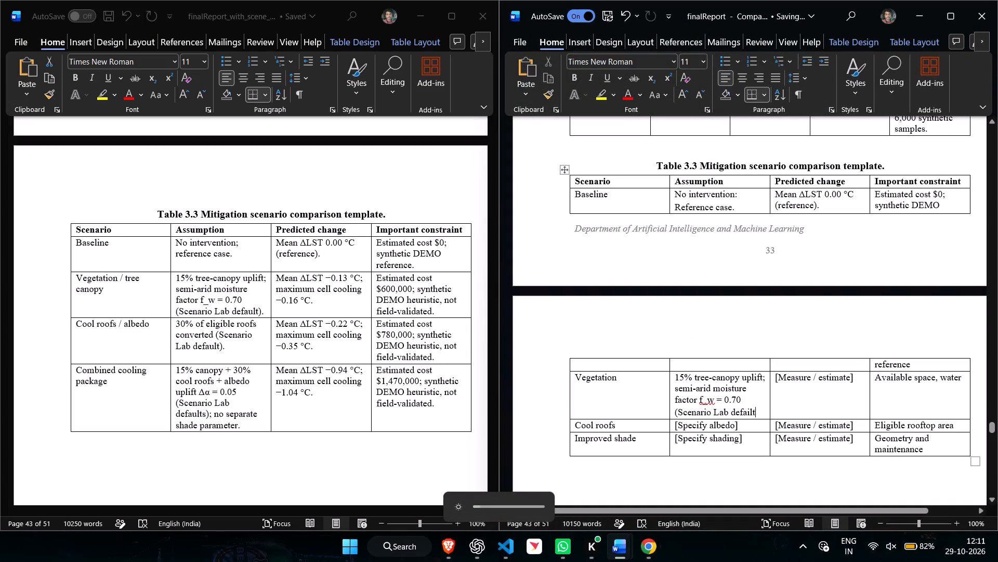
Correct the last word of the Vegetation row's Assumption entry and close it, so it ends with "default).".
key("BackSpace")
key("BackSpace")
key("BackSpace")
type("ult)")
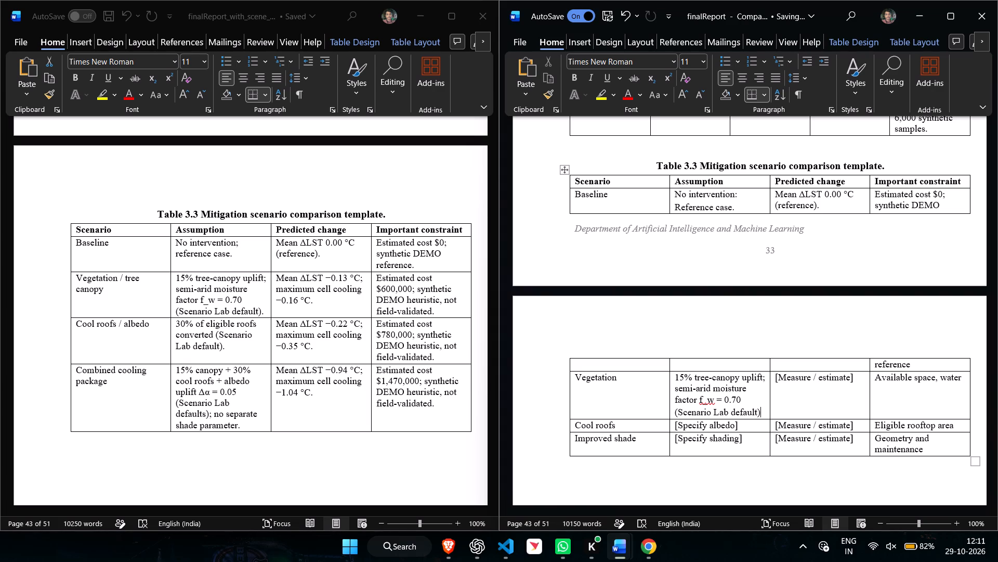
key("period")
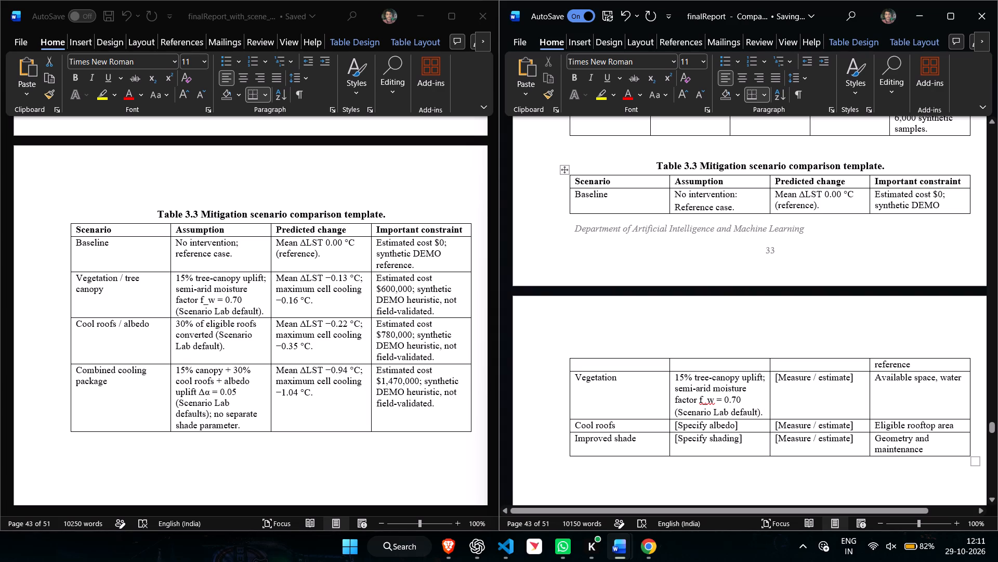
Clear the "[Measure / estimate]" placeholder from the Vegetation row's Predicted change cell in finalReport.
left_click(820, 417)
key("End")
key("ctrl+BackSpace")
key("ctrl+BackSpace")
key("ctrl+BackSpace")
key("ctrl+BackSpace")
key("ctrl+BackSpace")
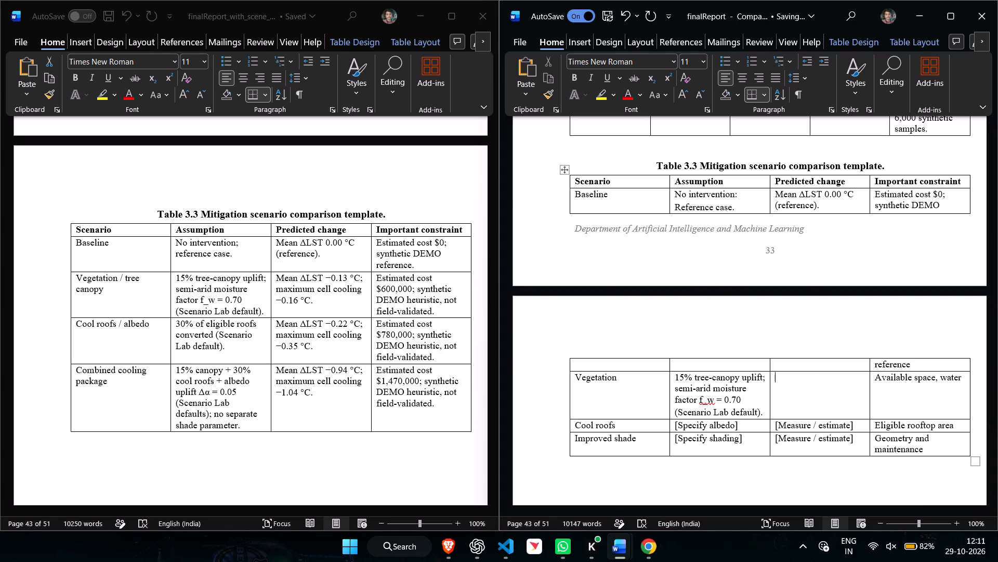
Copy "Mean ΔLST −0.13 °C; maximum cell cooling −0.16 °C." from the reference table into finalReport's empty Vegetation Predicted change cell.
left_click(322, 295)
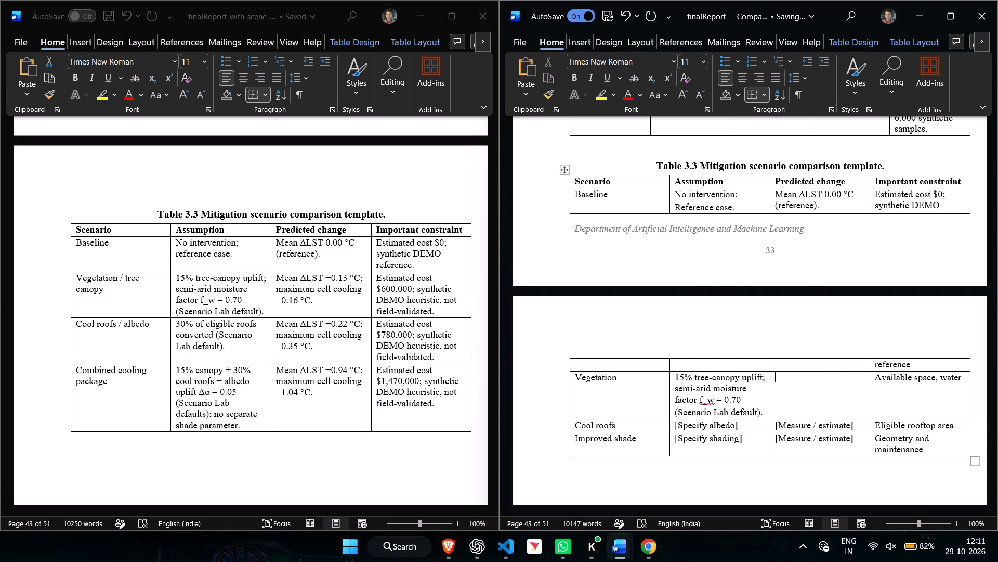
left_click(313, 298)
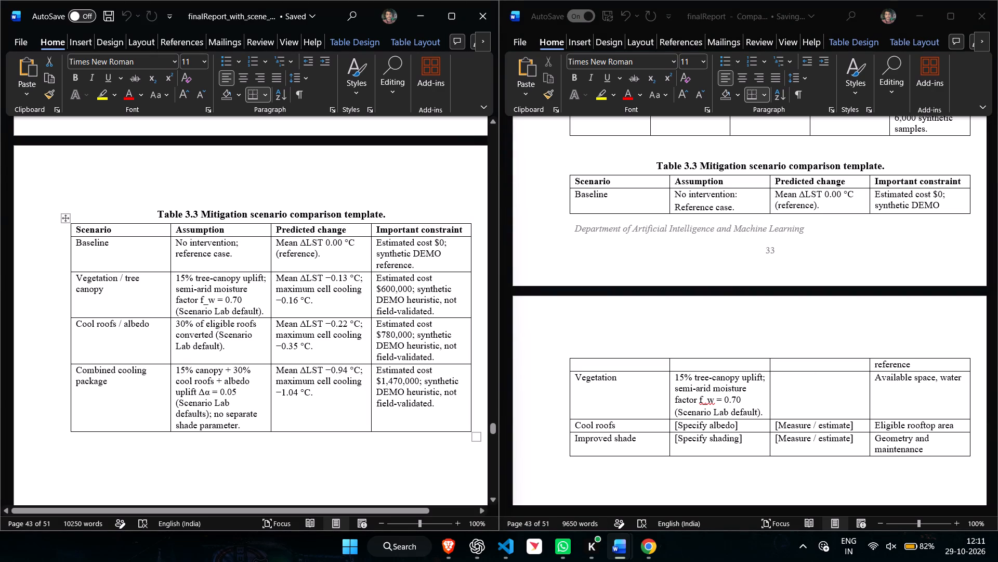
key("ctrl+shift+Left")
key("ctrl+shift+Left")
key("ctrl+shift+Left")
key("ctrl+shift+Left")
key("ctrl+shift+Left")
key("ctrl+shift+Left")
key("ctrl+shift+Left")
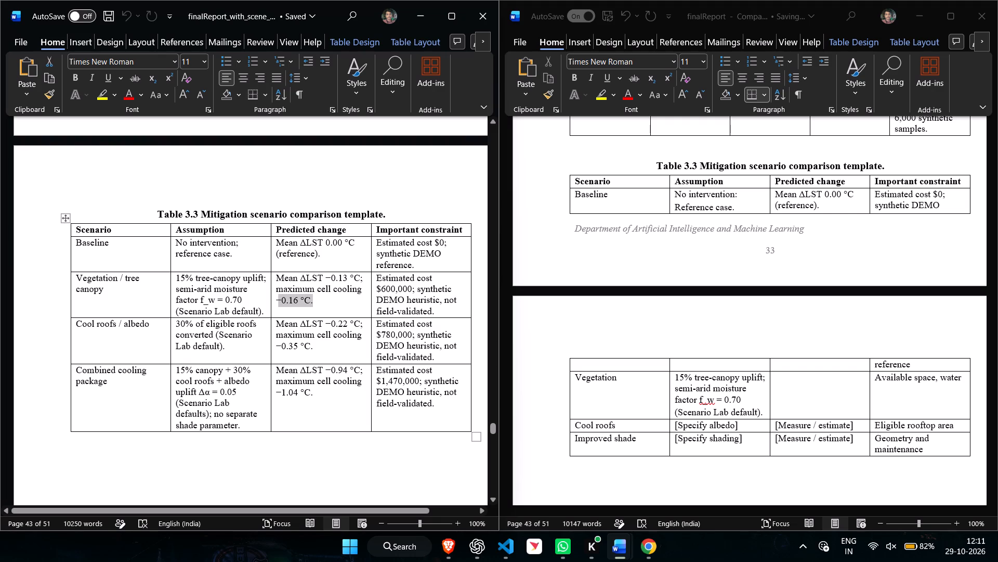
key("ctrl+shift+Left")
key("ctrl+shift+Left")
key("ctrl+shift+Left")
key("ctrl+shift+Left")
key("ctrl+shift+Left")
key("ctrl+shift+Left")
key("ctrl+shift+Left")
key("ctrl+shift+Left")
key("ctrl+shift+Left")
key("ctrl+shift+Left")
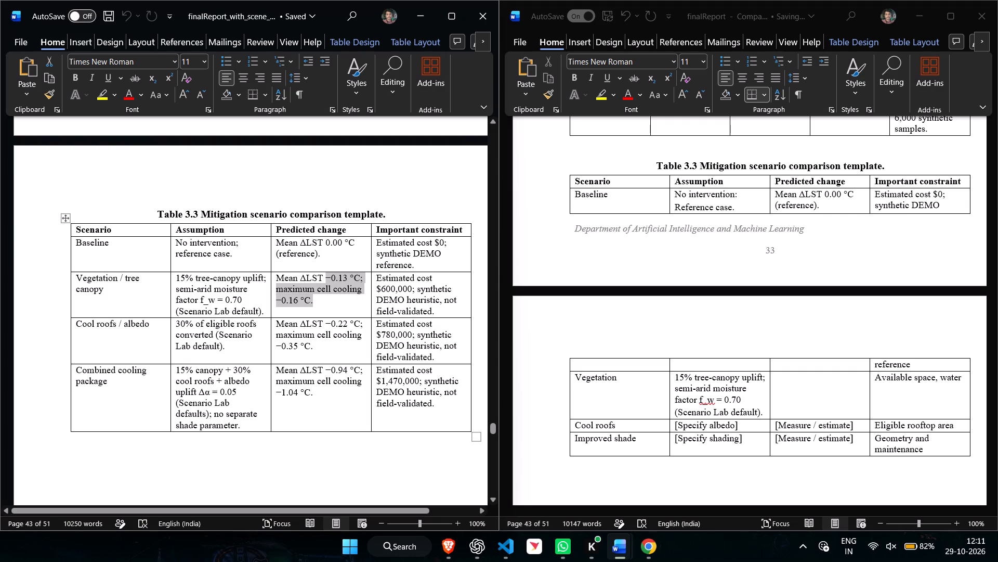
key("ctrl+shift+Left")
key("ctrl+shift+Left")
key("ctrl+c")
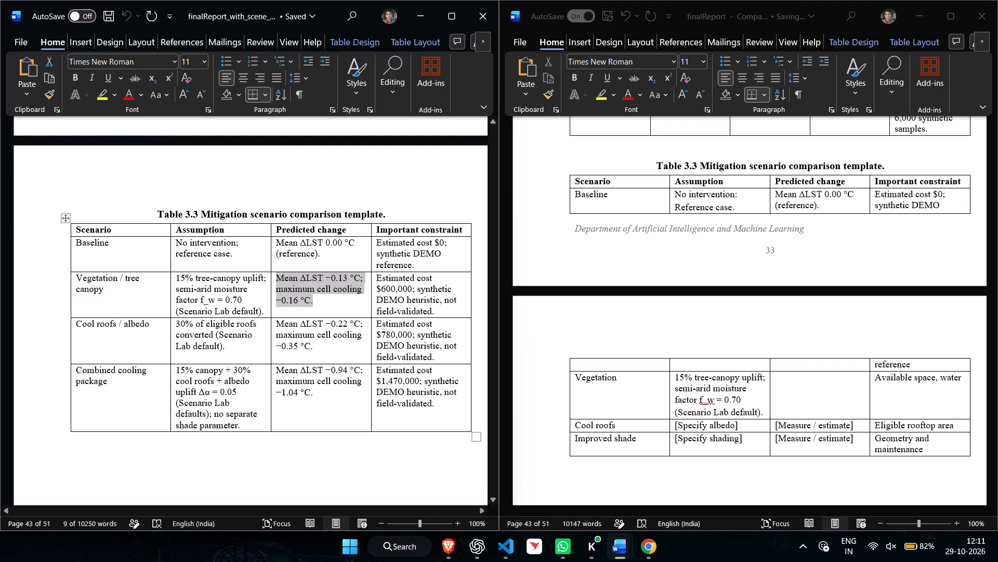
left_click(812, 388)
key("ctrl+v")
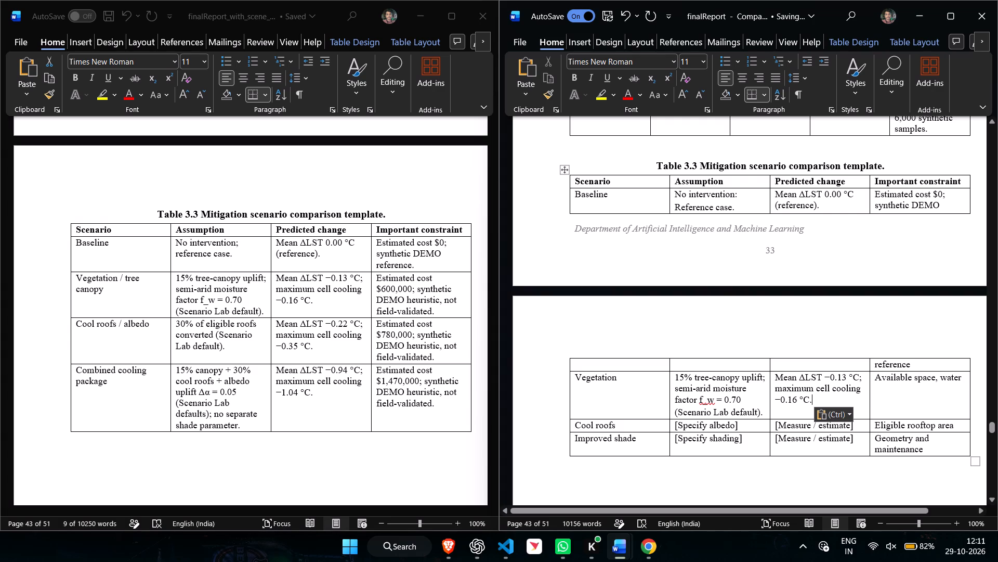
Replace the Vegetation row's Important constraint text in finalReport with "Estimated cost $600,000; synthetic".
left_click(929, 389)
key("End")
key("ctrl+BackSpace")
key("ctrl+BackSpace")
key("ctrl+BackSpace")
key("ctrl+BackSpace")
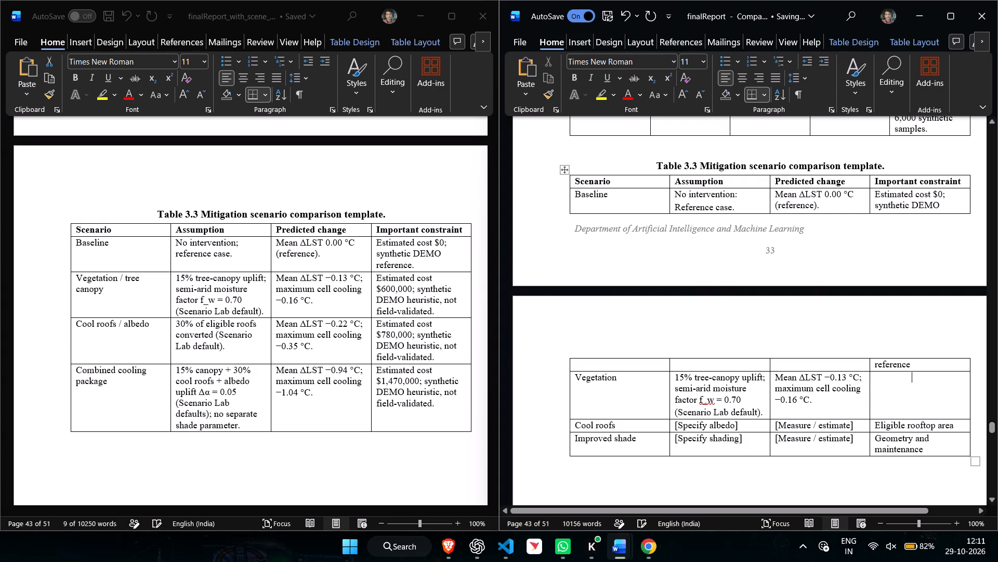
type("Estia")
key("BackSpace")
type("mated cost $")
type("60")
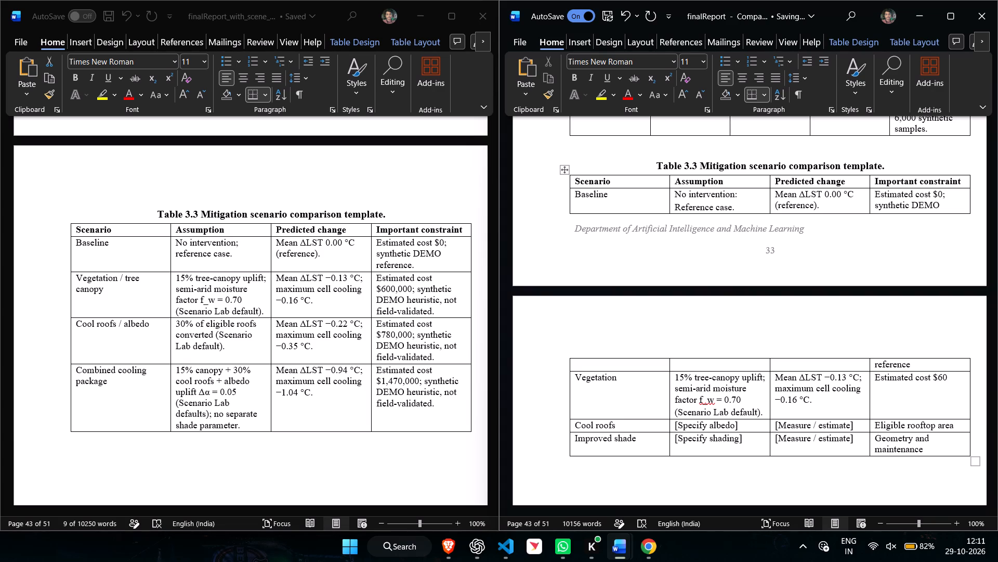
key("0")
type(",000; synthetic")
Complete the Vegetation row's Important constraint entry after "synthetic" with "DEMO heuristic, not field-validated.".
key("space")
type("DEMO heu")
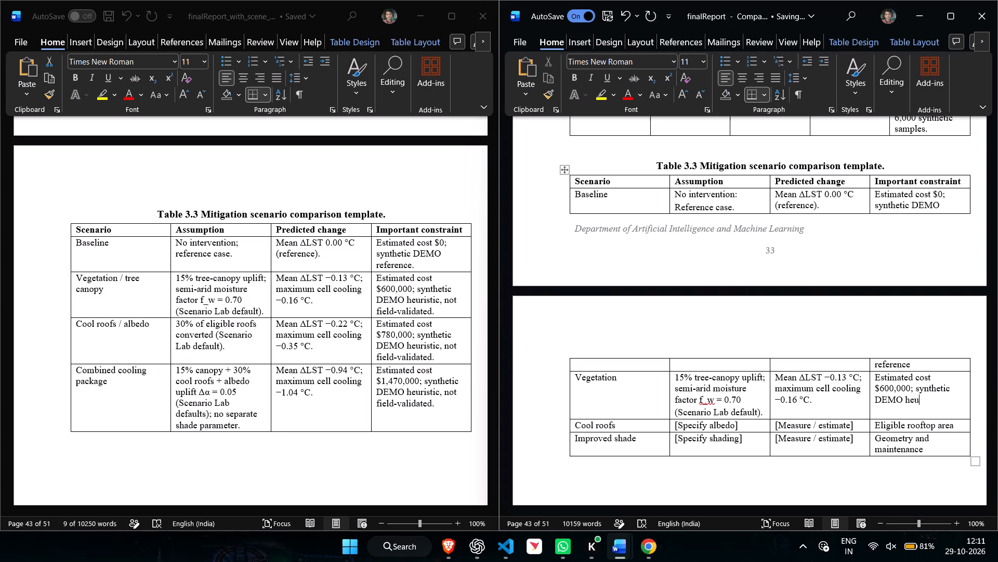
type("ristic")
key("space")
key("BackSpace")
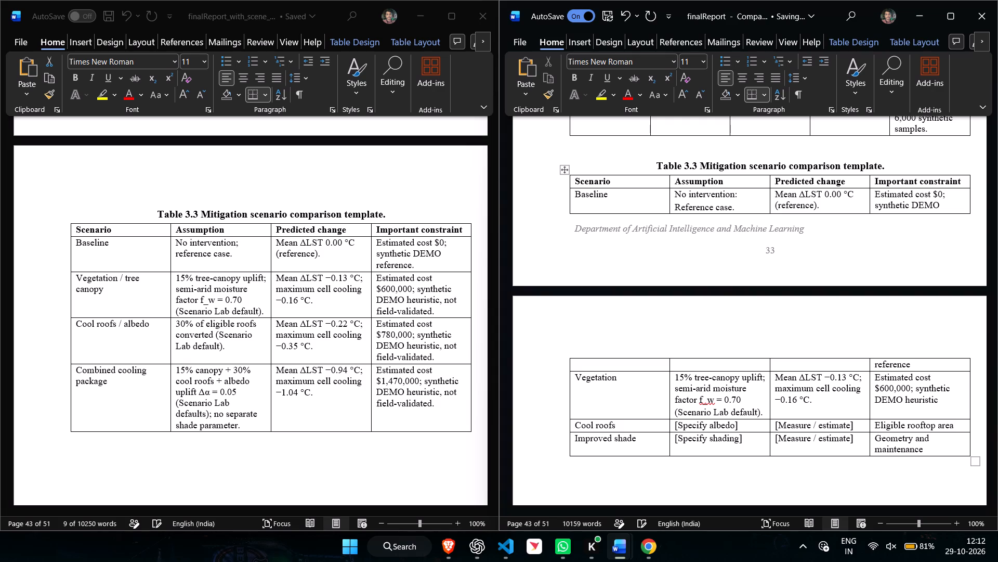
type(", not")
key("space")
type("field-validated")
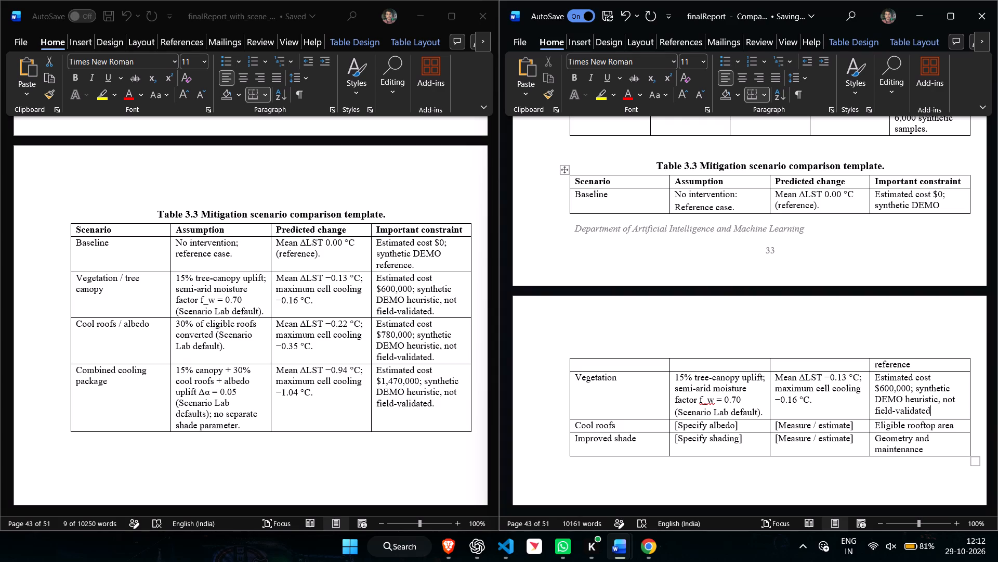
key("period")
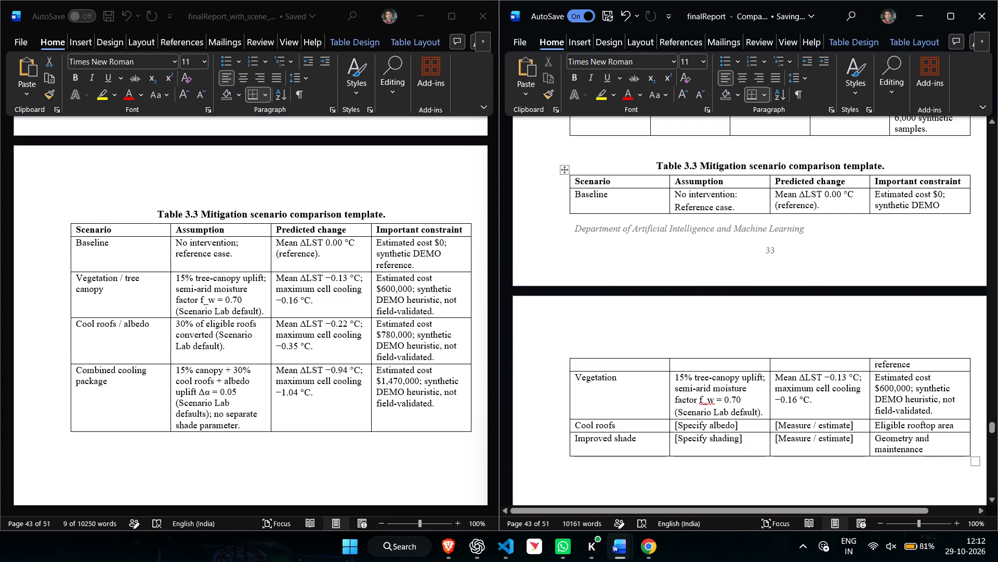
Replace the "[Specify albedo]" placeholder in the Cool roofs row's Assumption cell with "30% of eligible roofs converted".
left_click(741, 422)
key("ctrl+BackSpace")
key("ctrl+BackSpace")
key("ctrl+BackSpace")
key("ctrl+BackSpace")
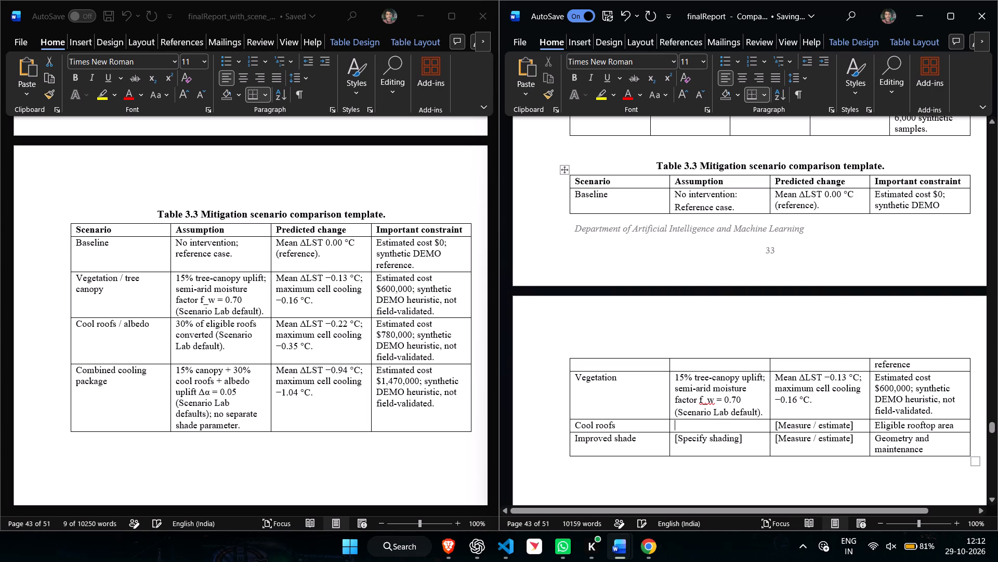
type("30%")
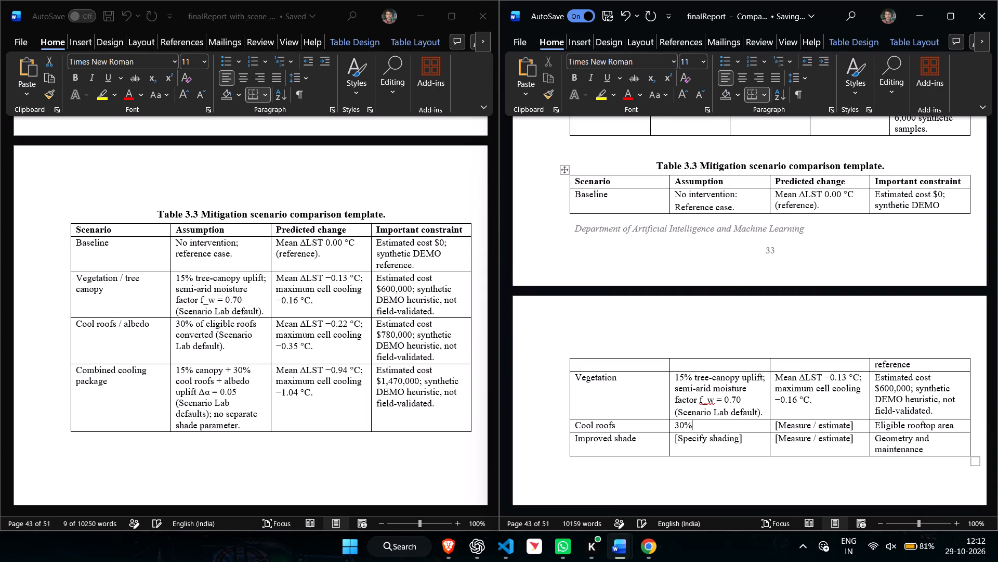
key("space")
type("of eligible")
key("space")
type("roofs")
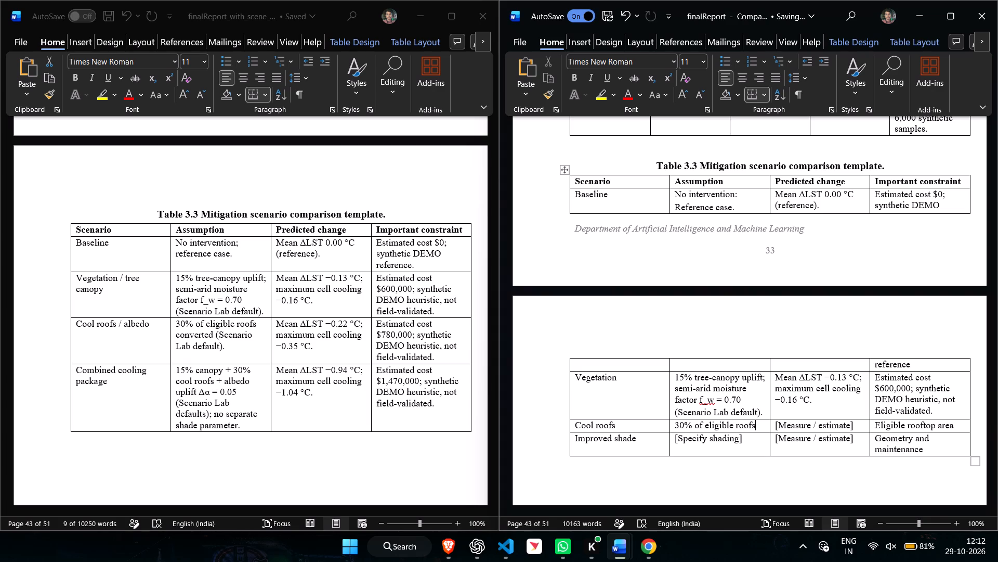
key("space")
type("converted")
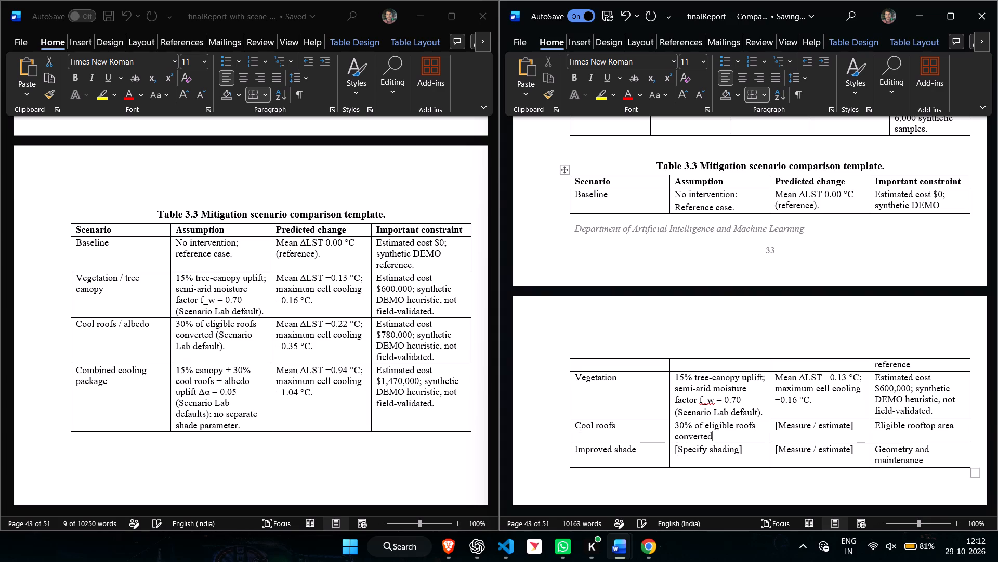
Complete the Cool roofs row's Assumption entry after "converted" with "(Scenario Lab default).".
key("space")
type("(Scenario")
key("space")
type("Lab")
key("space")
type("default")
type(").")
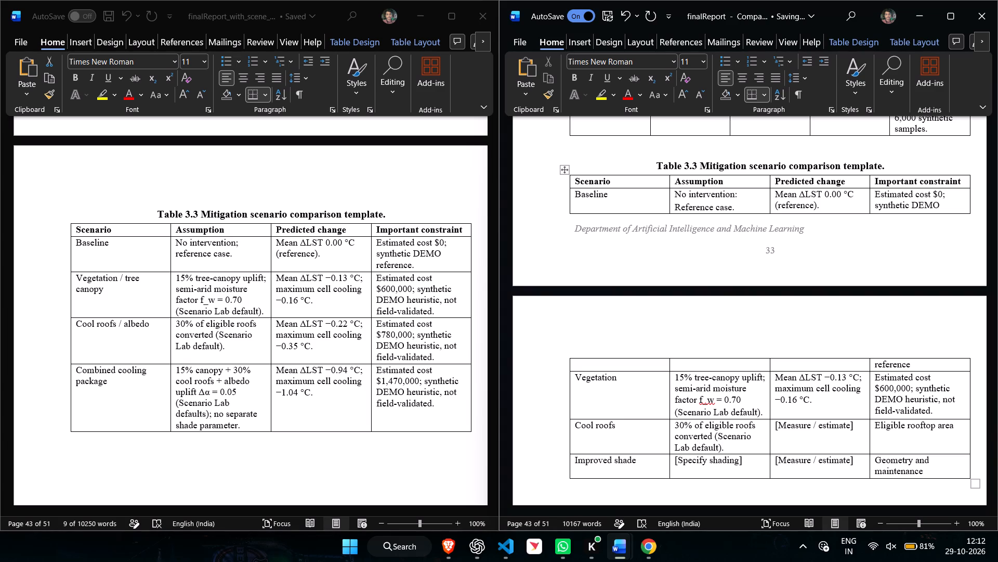
Clear the "[Measure / estimate]" placeholder from the Cool roofs row's Predicted change cell in finalReport.
left_click(851, 427)
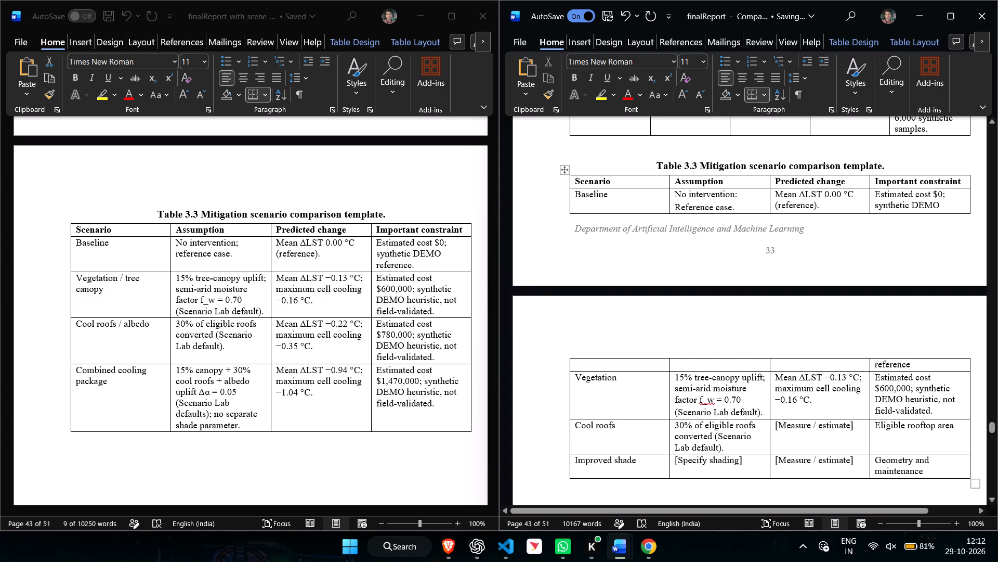
key("Right")
key("ctrl+BackSpace")
key("ctrl+BackSpace")
key("ctrl+BackSpace")
key("ctrl+BackSpace")
key("ctrl+BackSpace")
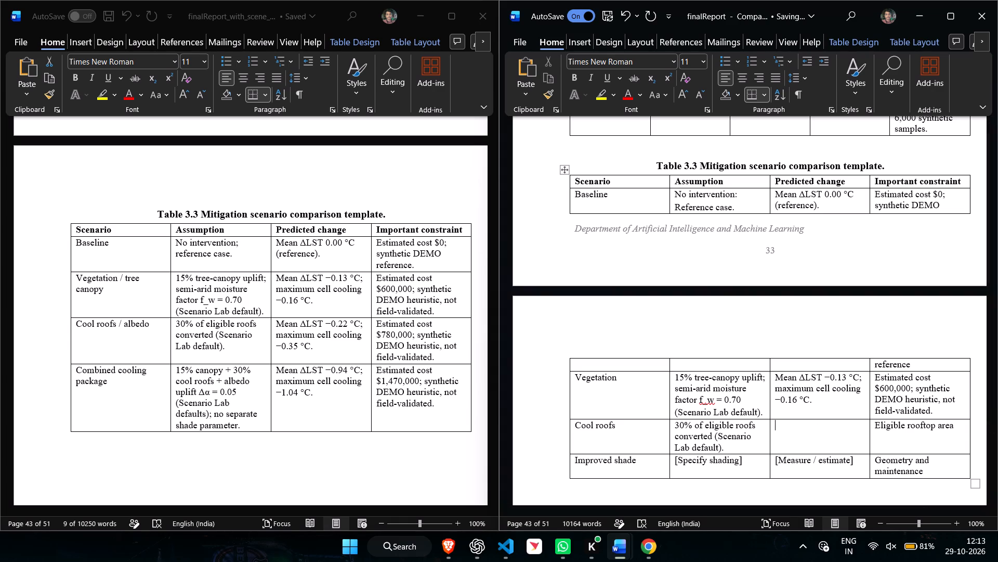
Copy "Mean ΔLST −0.22 °C; maximum cell cooling −0.35 °C." from the reference table into finalReport's empty Cool roofs Predicted change cell.
left_click(329, 341)
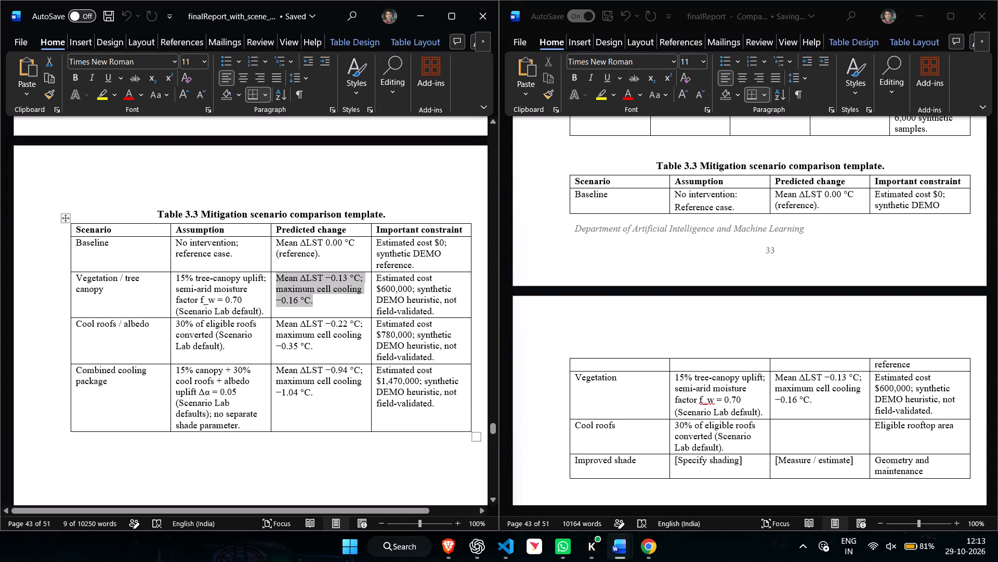
left_click(312, 342)
key("ctrl+shift+Left")
key("ctrl+shift+Left")
key("ctrl+shift+Left")
key("ctrl+shift+Left")
key("ctrl+shift+Left")
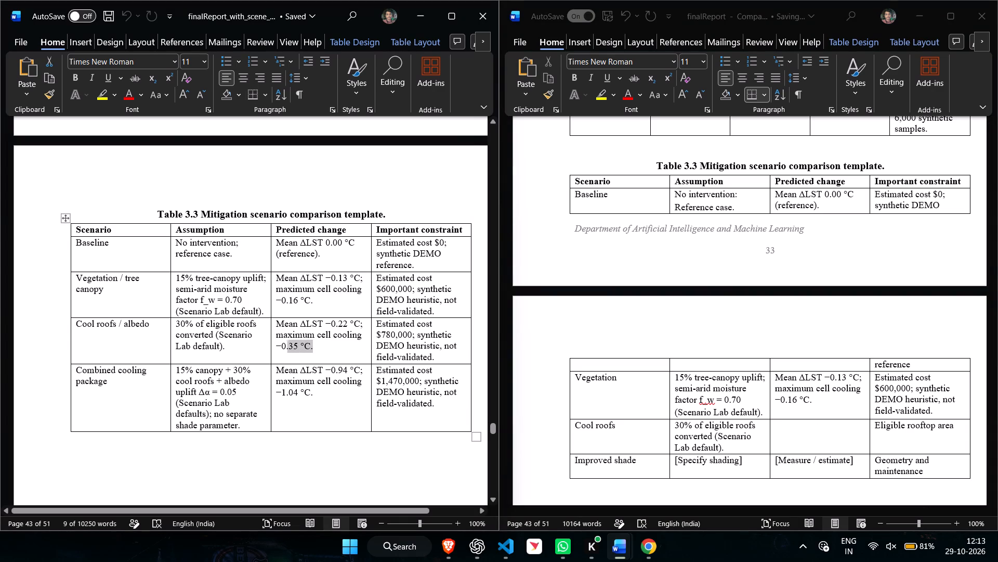
key("ctrl+shift+Up")
key("ctrl+c")
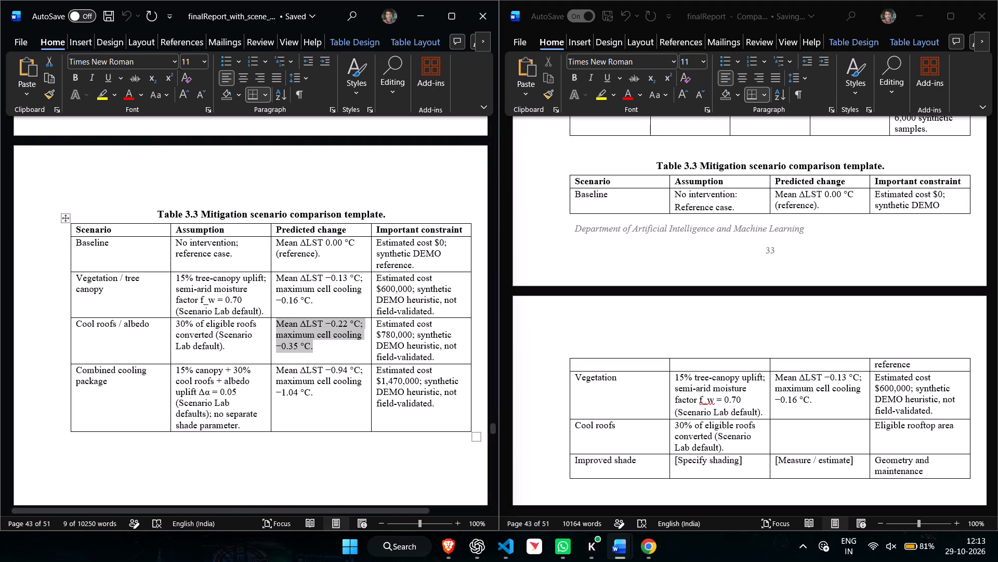
left_click(799, 434)
key("ctrl+v")
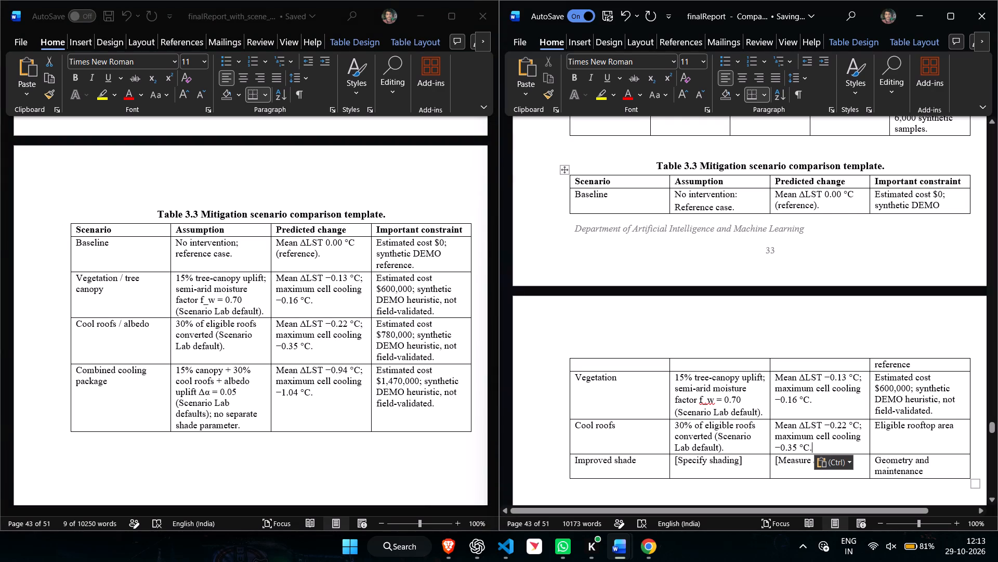
Replace the Cool roofs row's Important constraint text with "Estimated cost $780,000; synthetic DEMO heuristic".
left_click(966, 431)
key("ctrl+BackSpace")
key("ctrl+BackSpace")
key("ctrl+BackSpace")
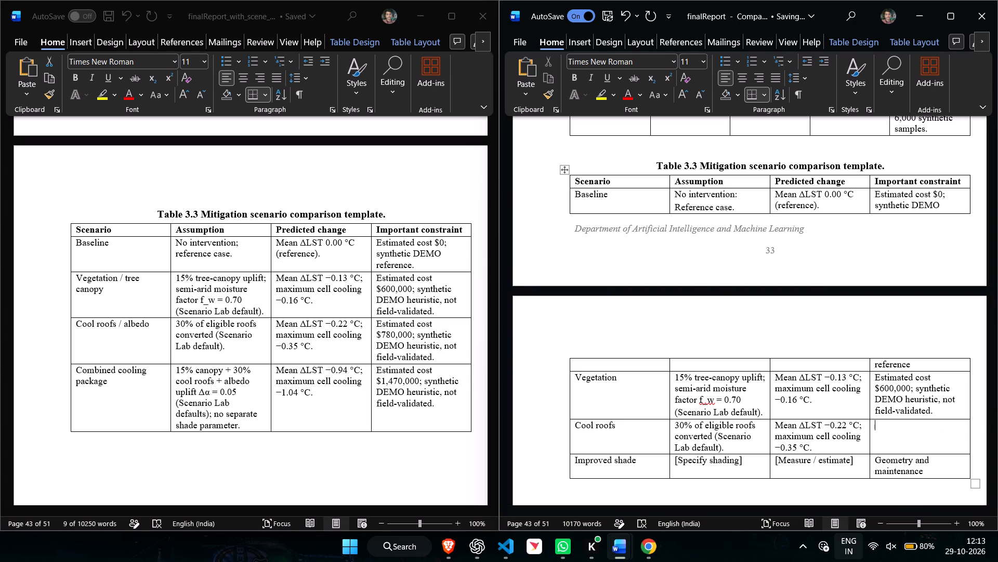
type("Estimated")
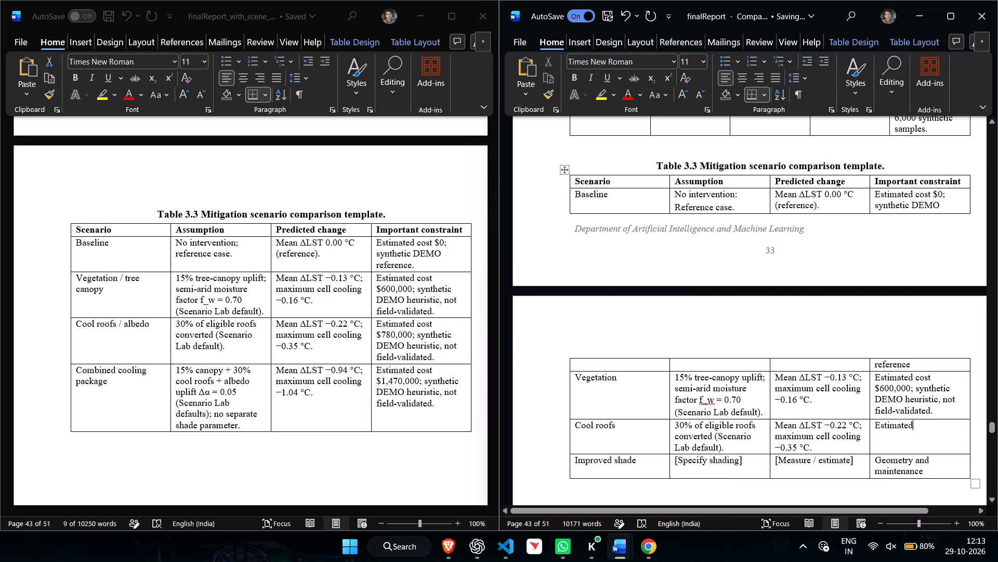
key("space")
type("cos")
type("t")
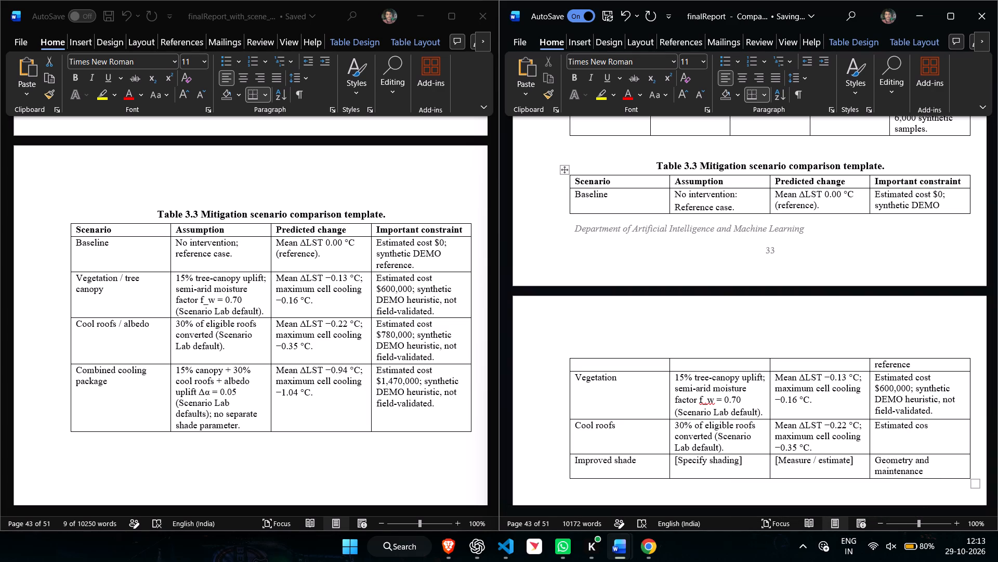
key("space")
key("shift+dollar")
type("780")
type(",000; synthetuc")
key("space")
type("DEMO heuric")
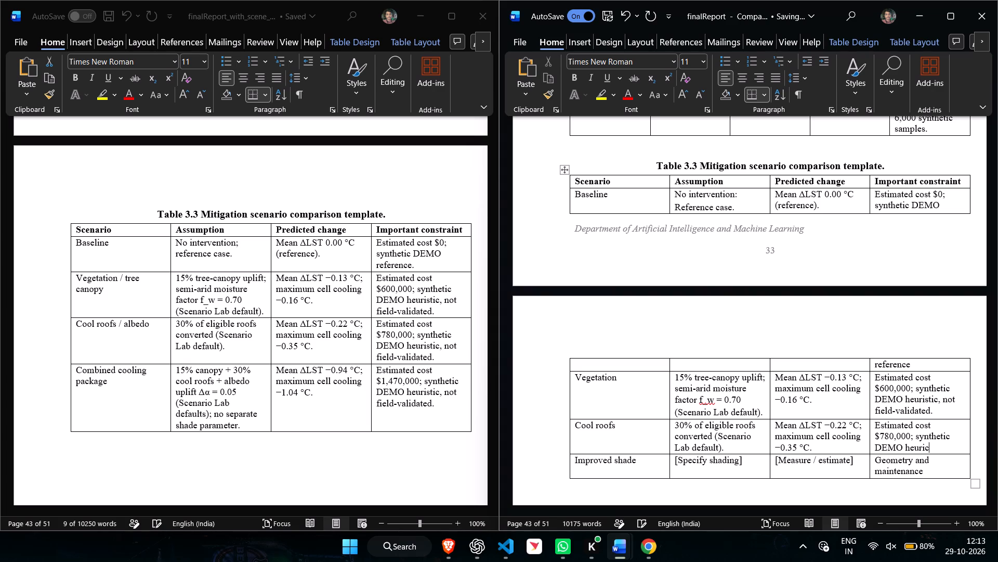
key("BackSpace")
type("stic")
Complete the Cool roofs row's Important constraint entry after "heuristic" with ", not field-validated.", correcting any typos.
type(", not field")
type("-vl=alid")
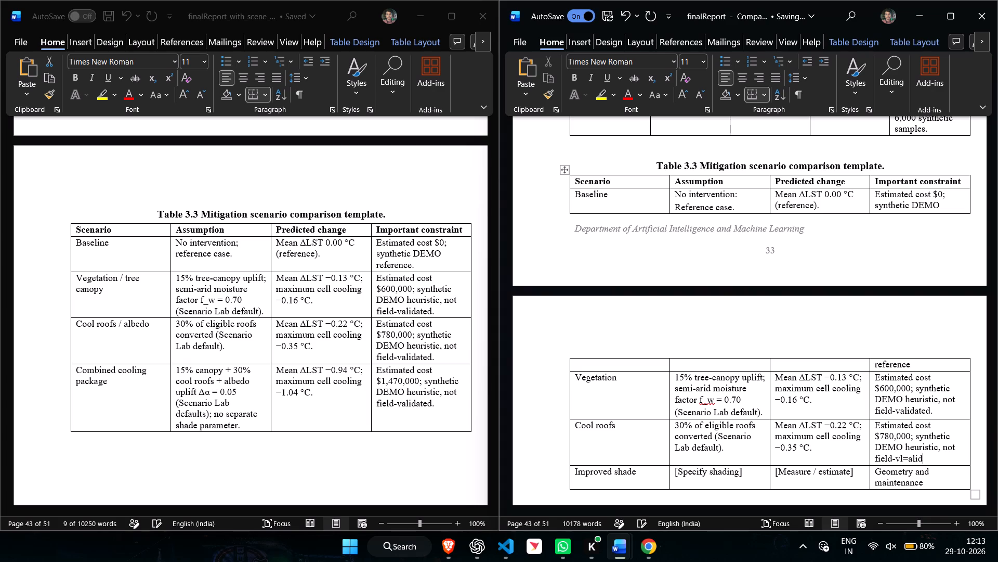
key("BackSpace")
key("BackSpace")
key("BackSpace")
key("BackSpace")
key("BackSpace")
key("BackSpace")
type("alodated")
key("Left")
key("Left")
key("Left")
key("Left")
key("Left")
key("BackSpace")
key("i")
key("End")
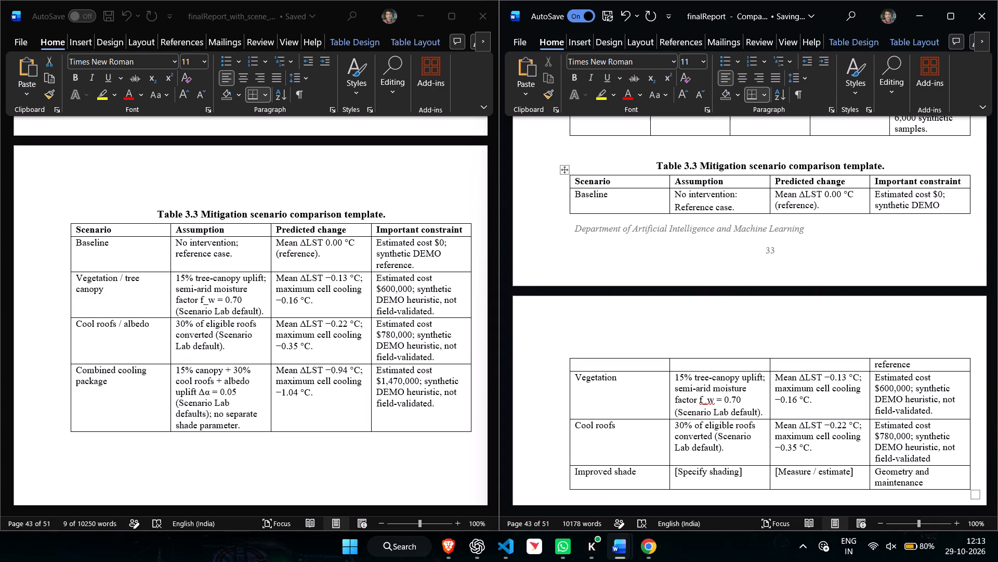
key("period")
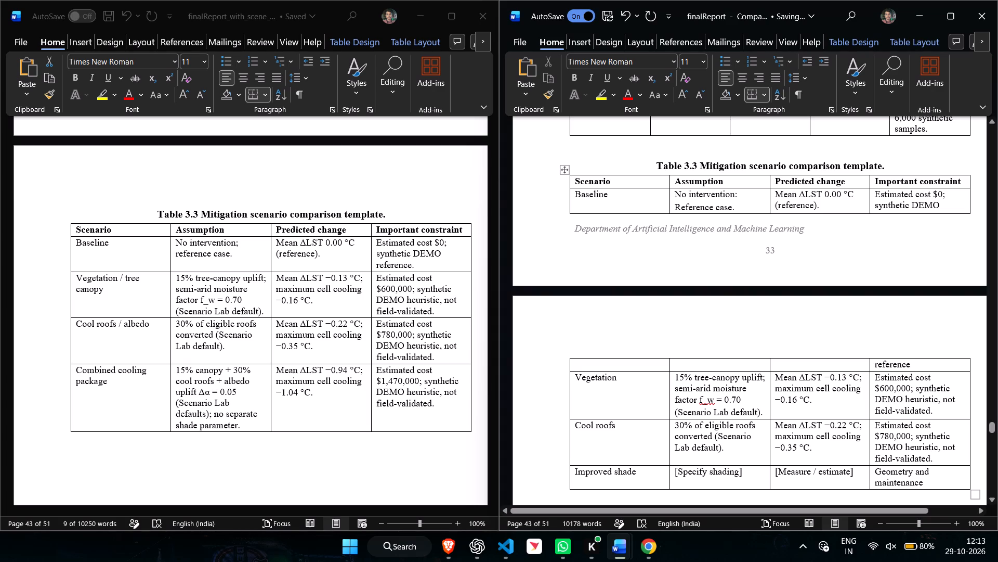
Replace the Improved shade row's Assumption placeholder in finalReport with the Assumption text copied from the reference table's Combined cooling package row.
left_click_drag(174, 369, 213, 401)
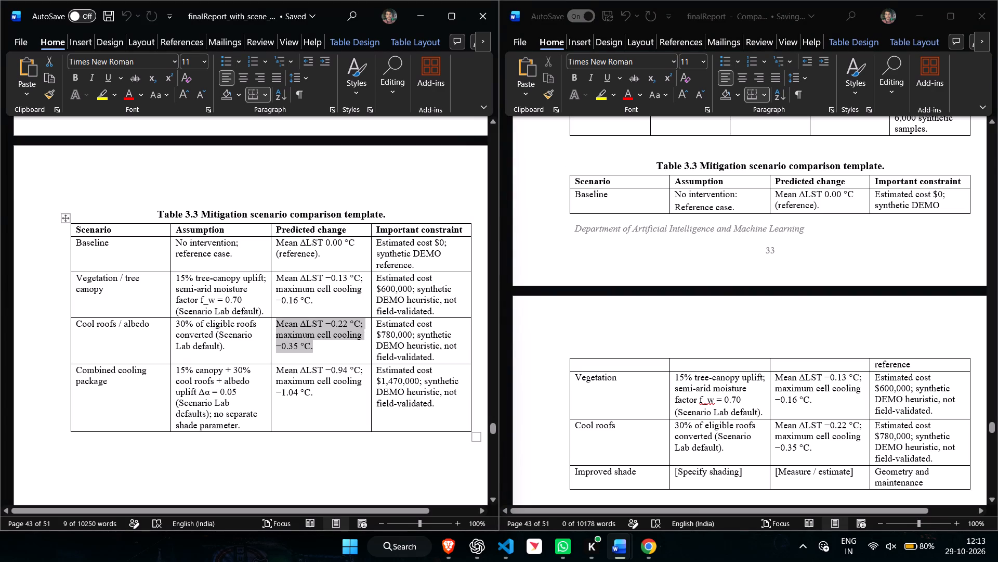
left_click(242, 423)
key("ctrl+shift+Left")
key("ctrl+shift+Left")
key("ctrl+shift+Left")
key("ctrl+shift+Up")
key("ctrl+shift+Up")
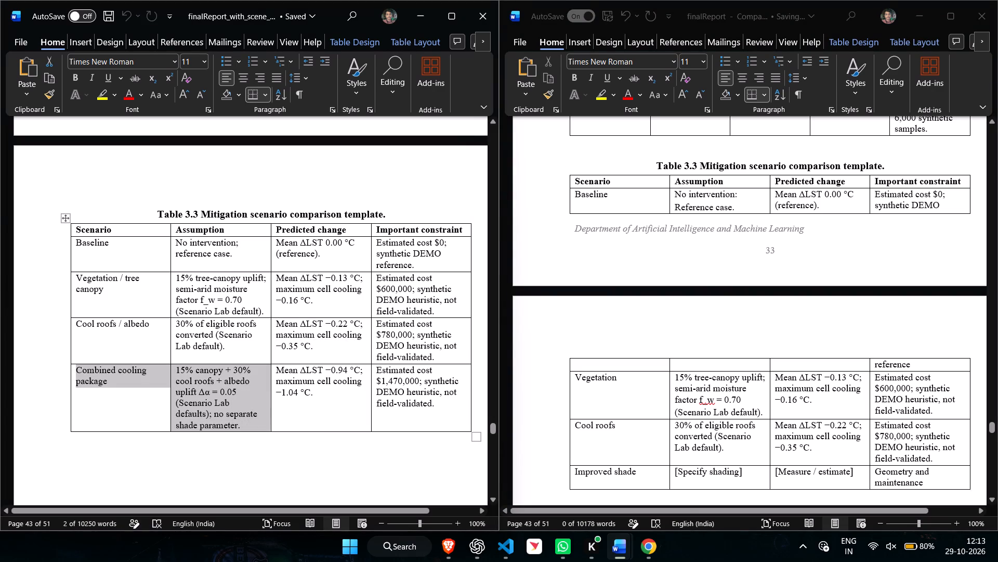
key("ctrl+shift+Right")
key("ctrl+shift+Left")
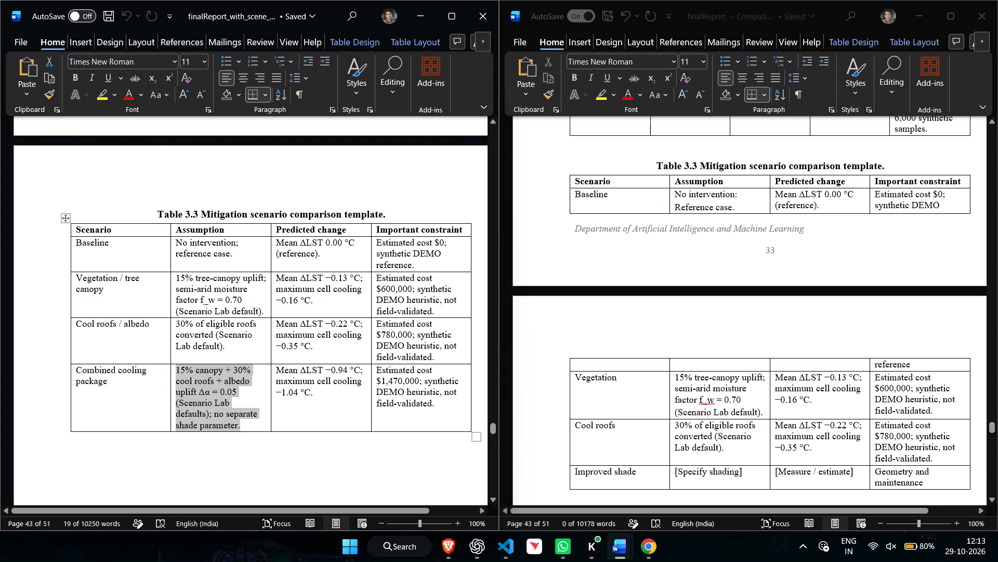
key("ctrl+c")
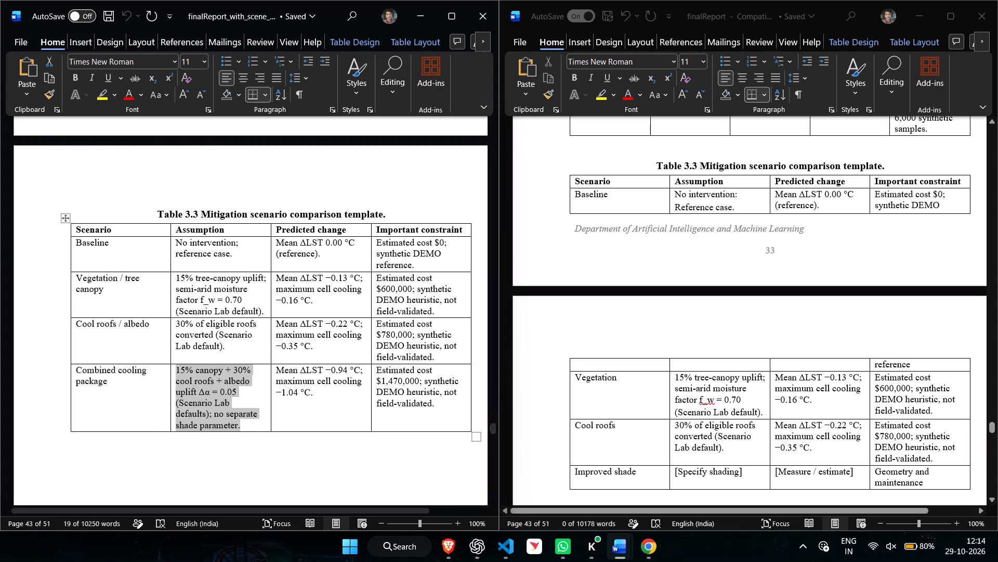
left_click(747, 469)
key("ctrl+BackSpace")
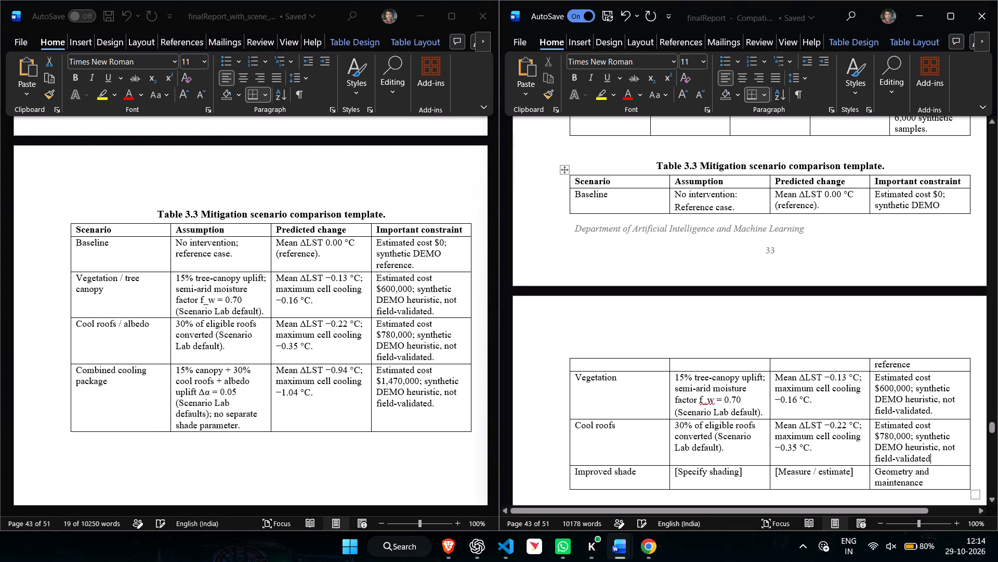
left_click(747, 469)
left_click(747, 469)
key("ctrl+BackSpace")
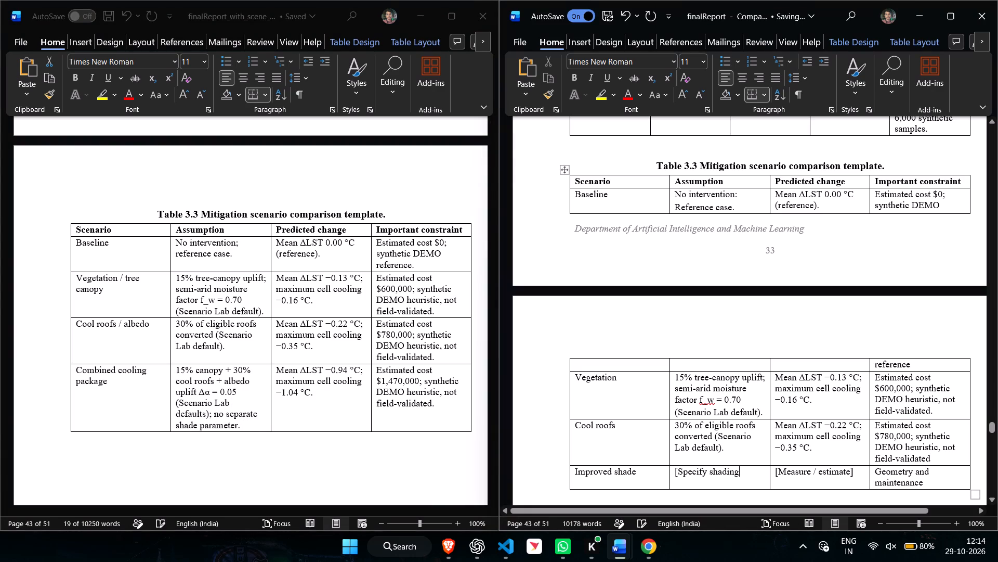
key("ctrl+BackSpace")
key("ctrl+BackSpace")
key("ctrl+BackSpace")
key("ctrl+v")
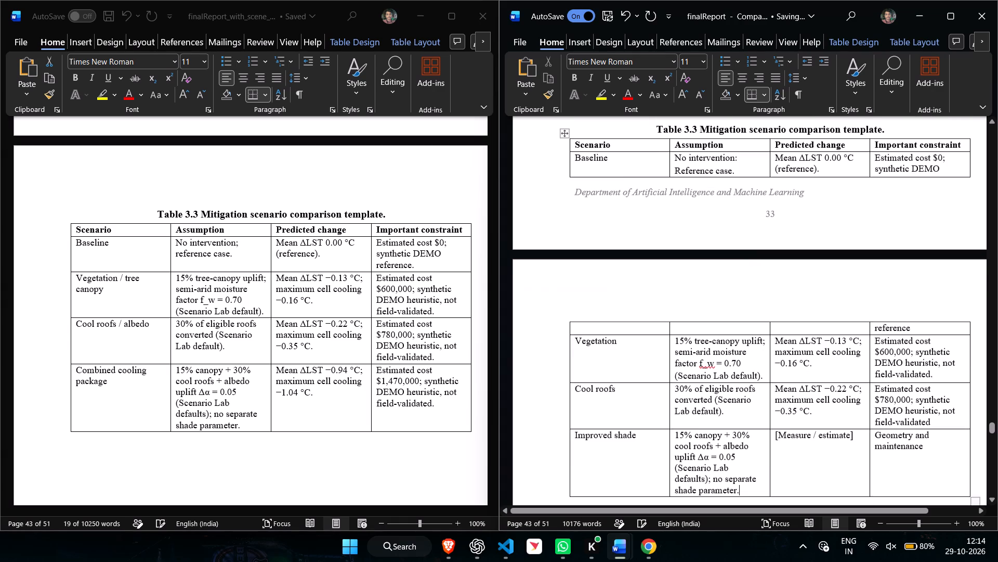
Restore the missing period after "field-validated" in the Cool roofs row's Important constraint cell.
left_click(944, 416)
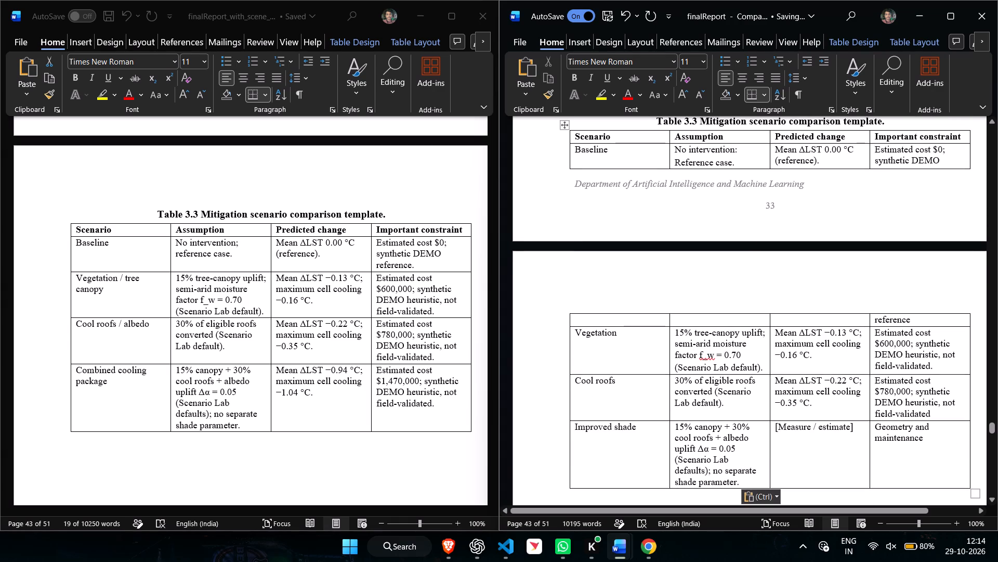
key("period")
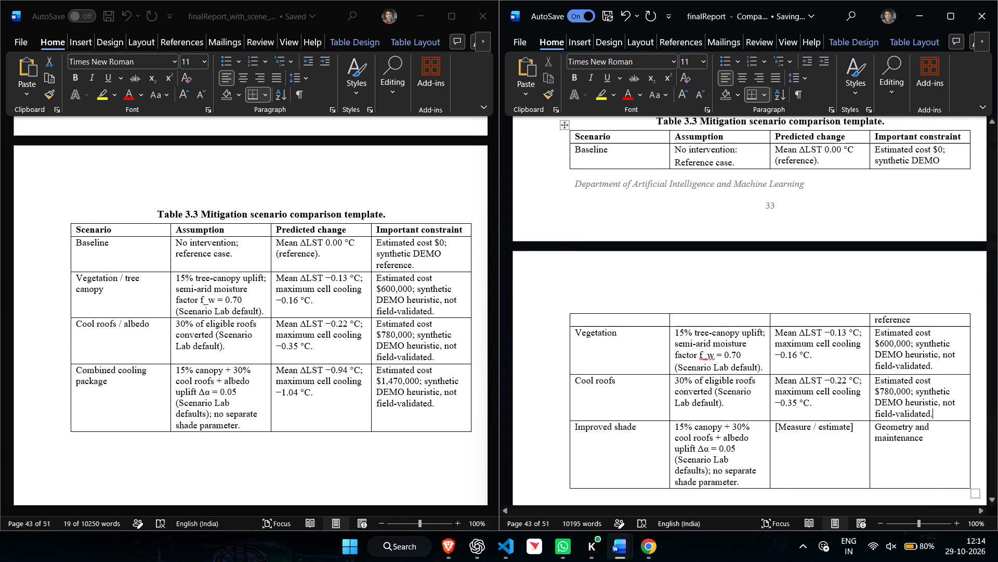
Replace the Improved shade row's Predicted change placeholder with "Mean ΔLST −0.94 °C; maximum cell cooling −1.04 °C." copied from the reference table.
left_click(331, 384)
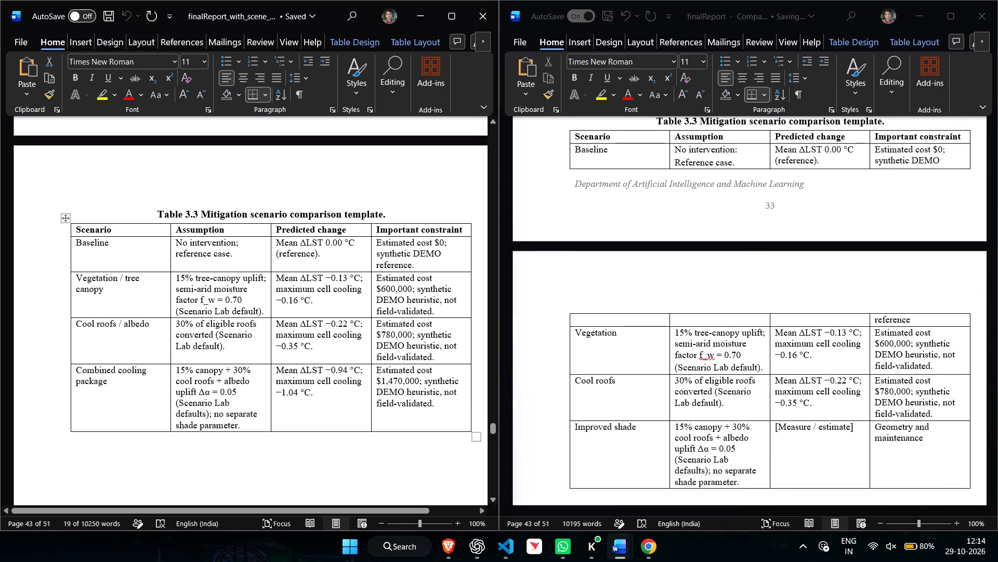
left_click(321, 391)
key("ctrl+shift+Left")
key("ctrl+shift+Left")
key("ctrl+shift+Left")
key("ctrl+shift+Left")
key("ctrl+shift+Left")
key("ctrl+shift+Left")
key("ctrl+shift+Left")
key("ctrl+shift+Left")
key("ctrl+shift+Left")
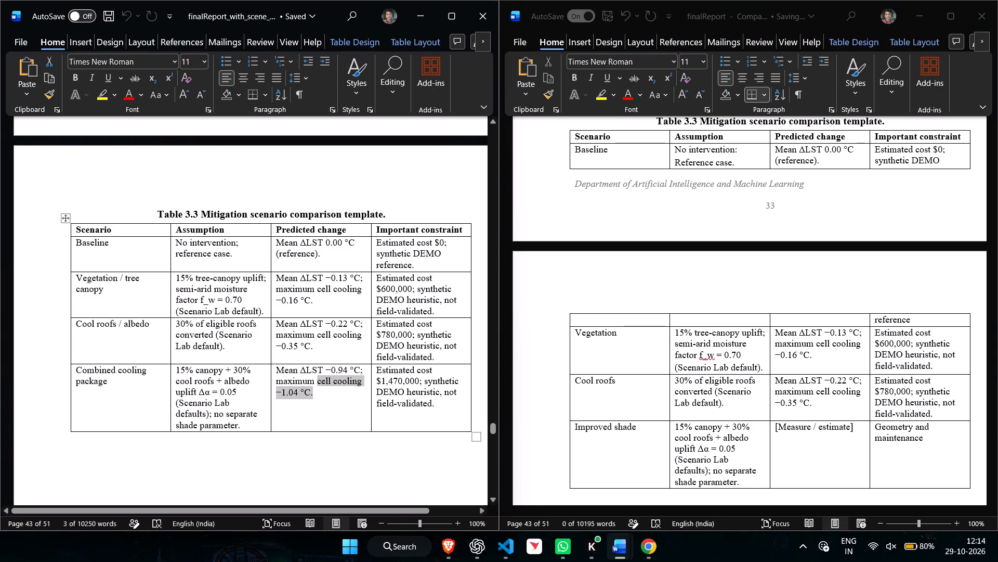
key("ctrl+shift+Left")
key("ctrl+shift+Left")
key("ctrl+shift+Left")
key("ctrl+shift+Left")
key("ctrl+shift+Left")
key("ctrl+shift+Left")
key("ctrl+shift+Left")
key("ctrl+shift+Left")
key("ctrl+shift+Left")
key("ctrl+shift+Left")
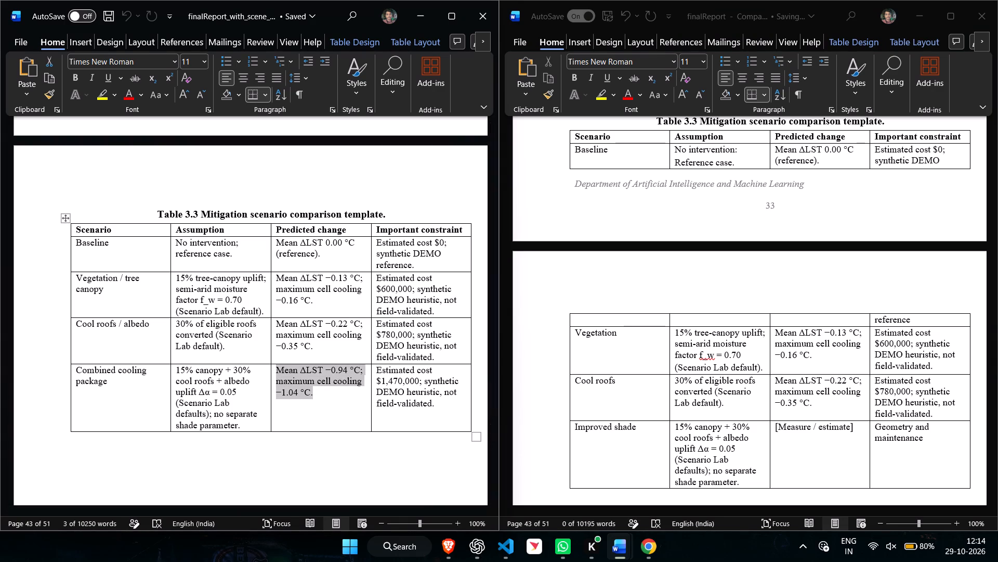
key("ctrl+c")
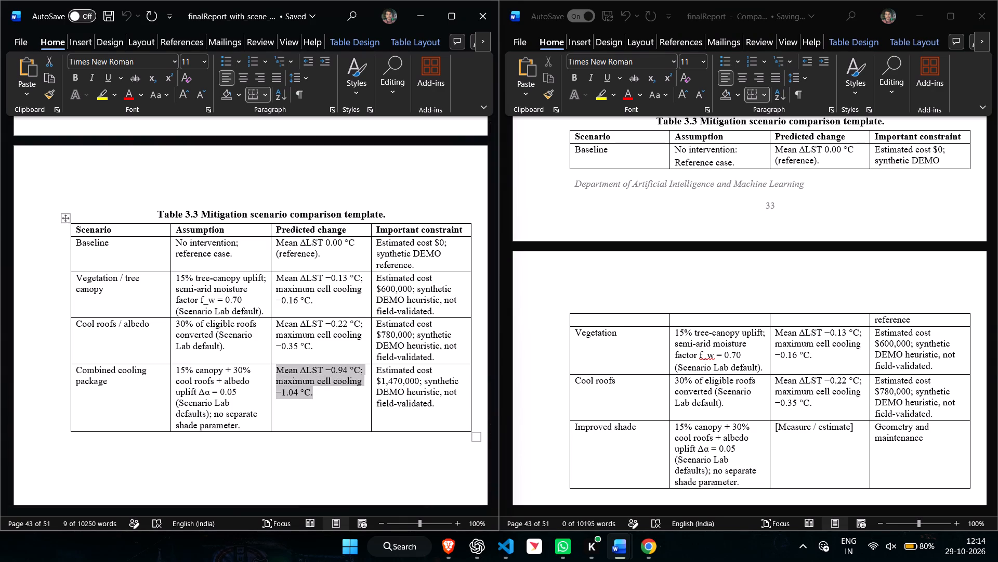
left_click(855, 424)
left_click(855, 424)
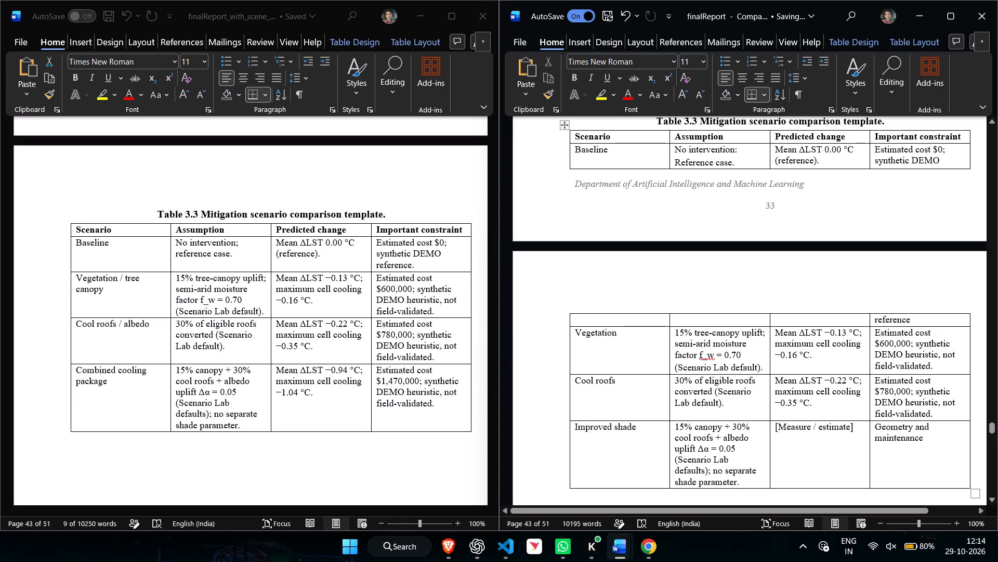
key("ctrl+BackSpace")
key("ctrl+BackSpace")
key("ctrl+BackSpace")
key("ctrl+BackSpace")
key("ctrl+BackSpace")
key("ctrl+v")
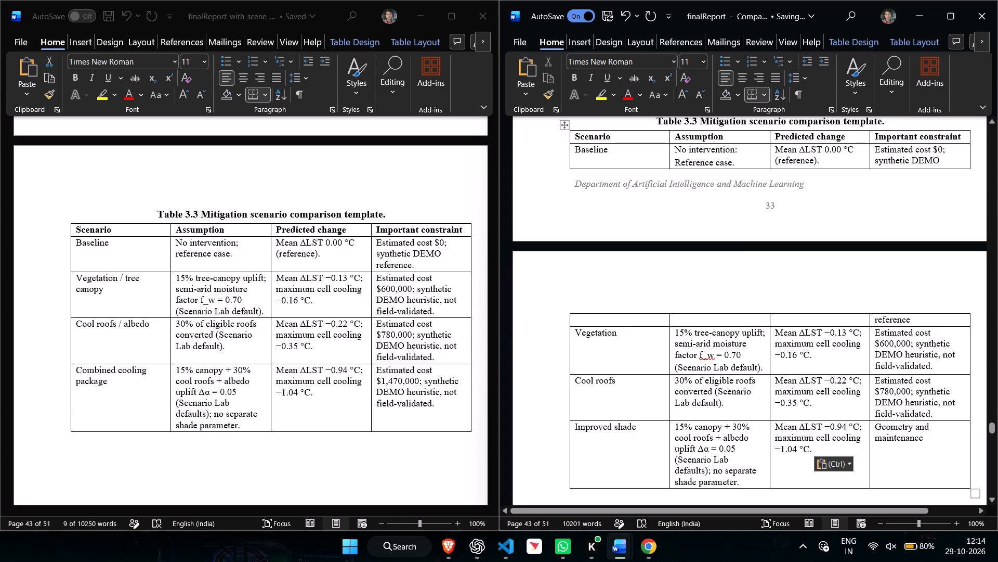
Replace the Improved shade row's Important constraint text with "Estimated cost $1,470,000; synthetic DEMO heuristic, not field-validated.".
left_click(924, 442)
key("ctrl+BackSpace")
key("ctrl+BackSpace")
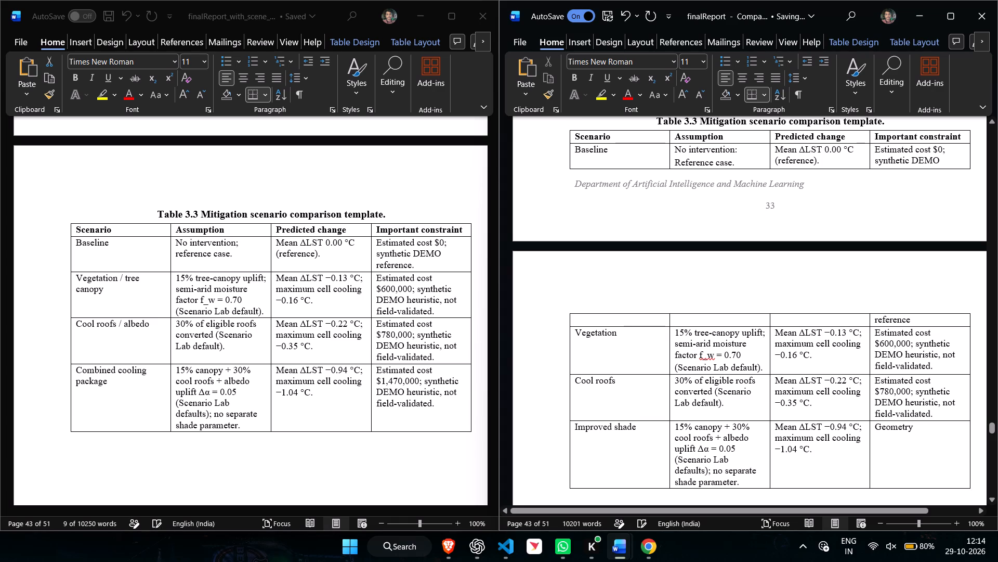
key("ctrl+BackSpace")
key("ctrl+BackSpace")
type("Estimated")
key("space")
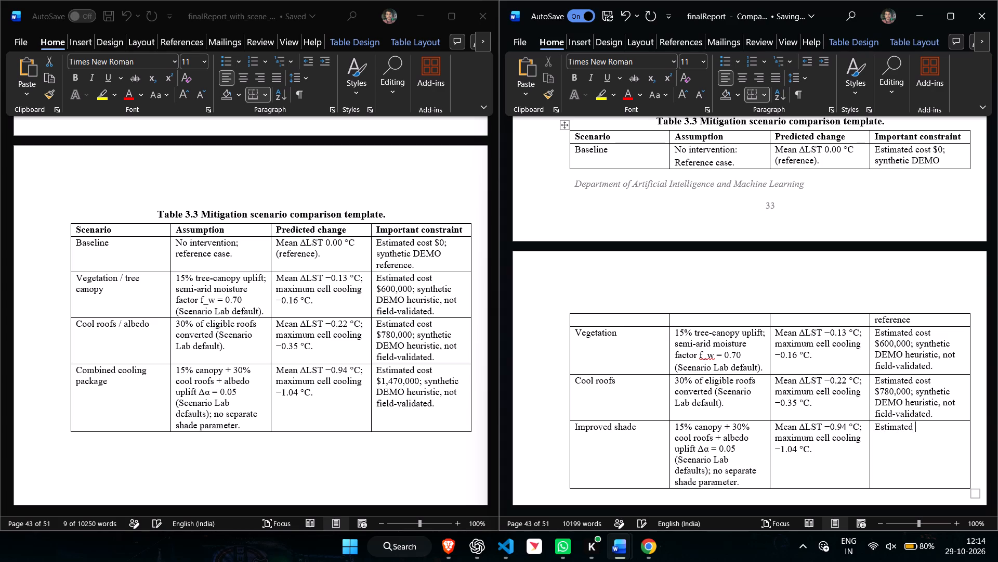
type("cost")
key("space")
key("shift+dollar")
type("1,470")
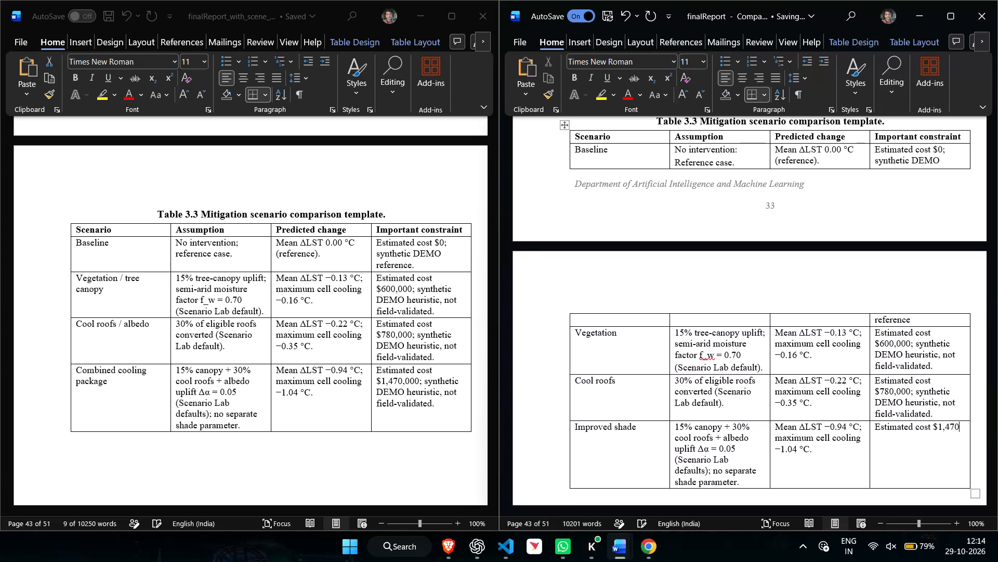
key("comma")
type("000")
type("; syn")
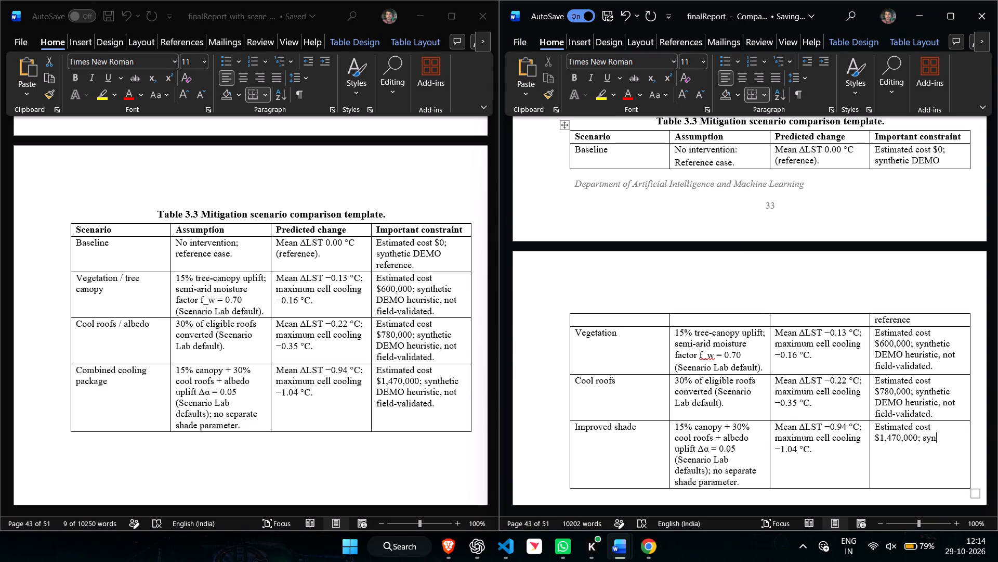
type("thetic")
key("space")
type("DEMO heuris")
type("tic")
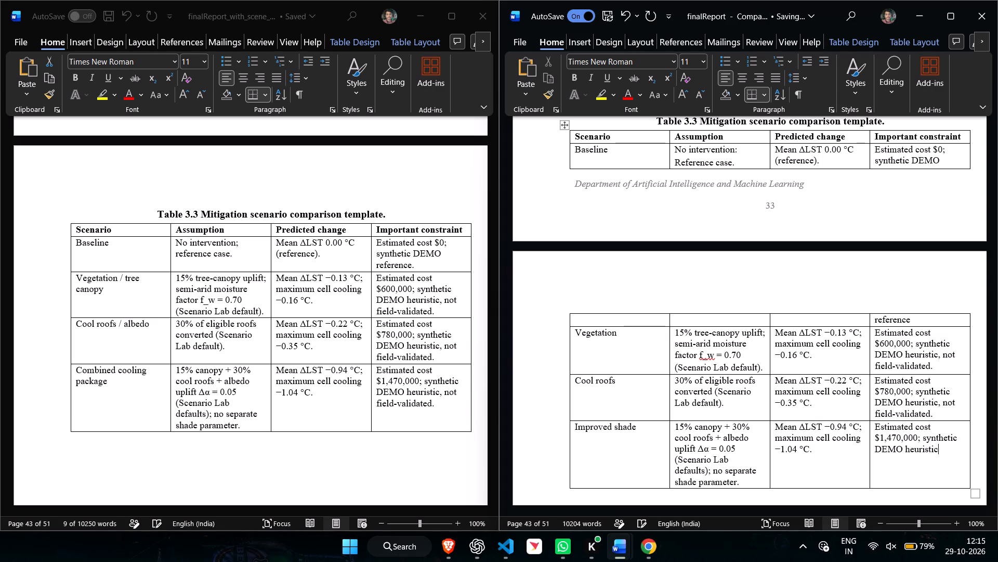
type(", not")
key("space")
type("field")
type("-validated.")
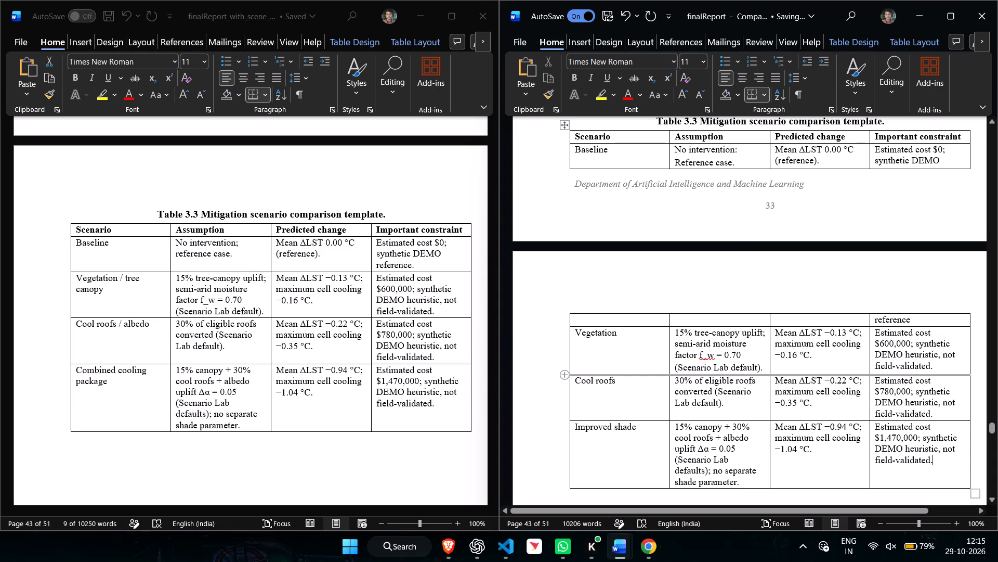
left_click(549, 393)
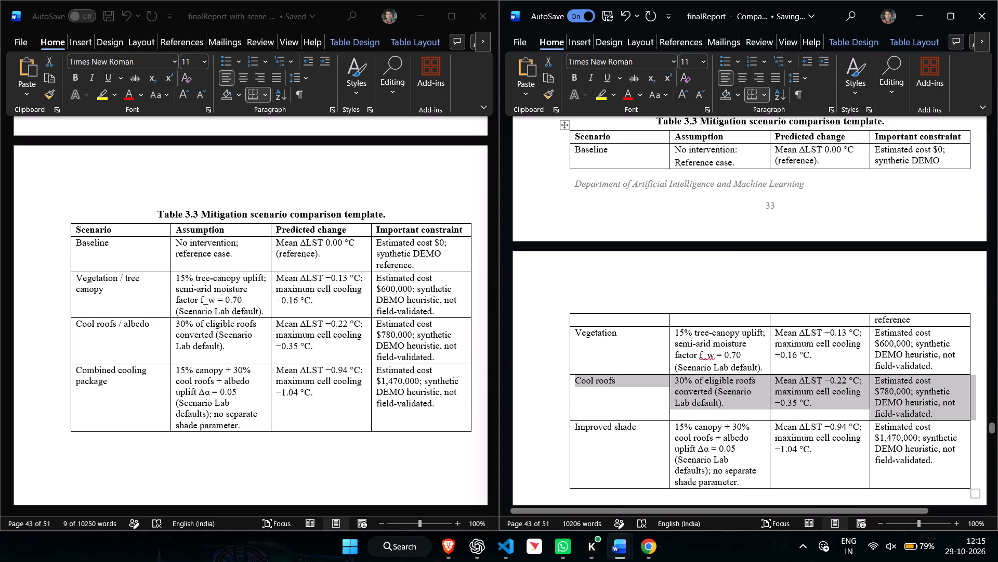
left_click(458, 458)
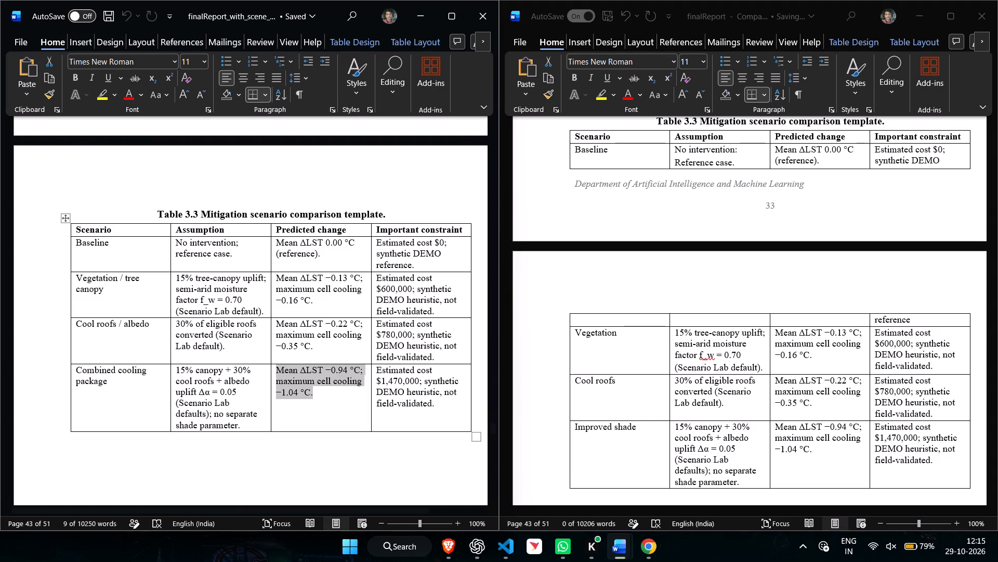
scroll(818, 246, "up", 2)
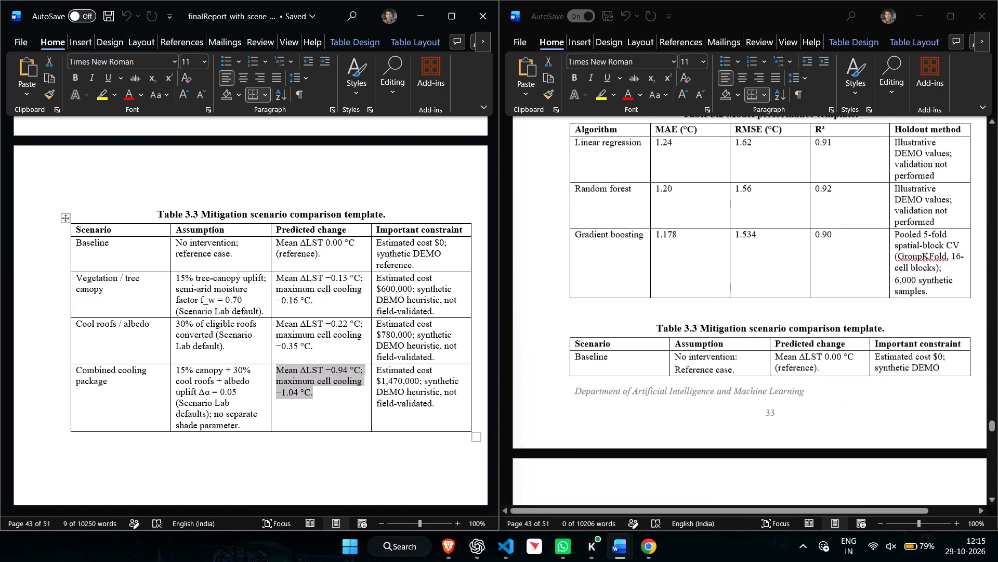
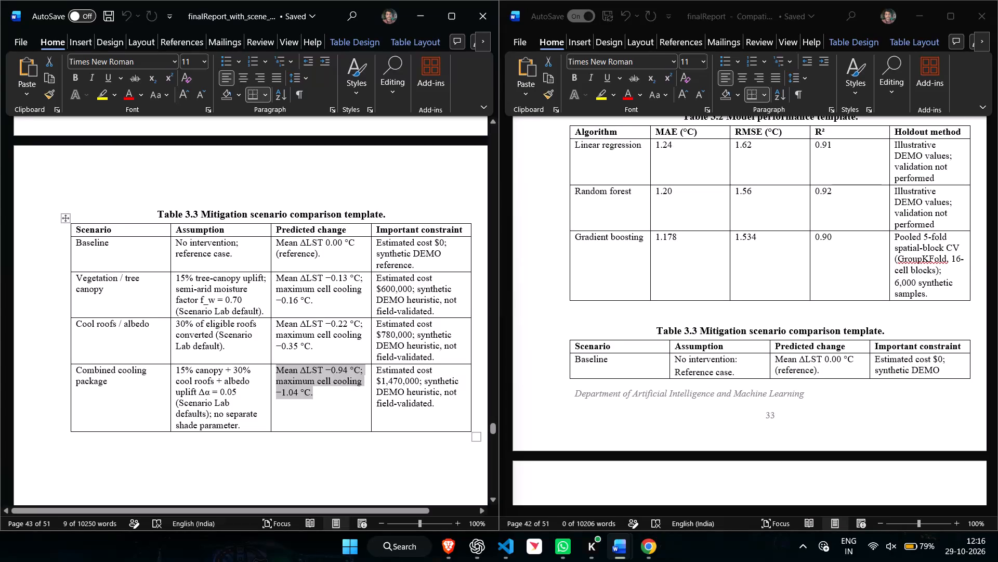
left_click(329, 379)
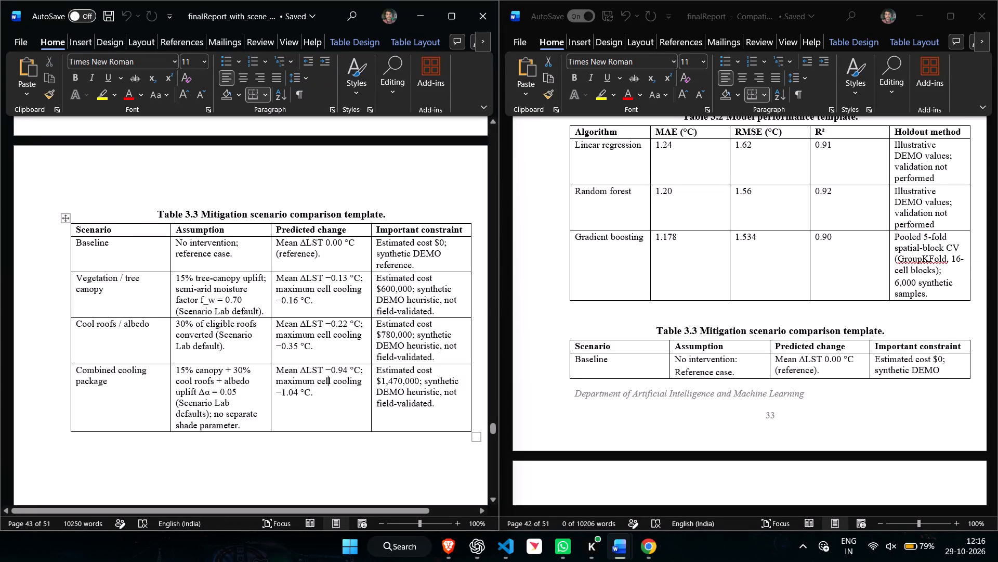
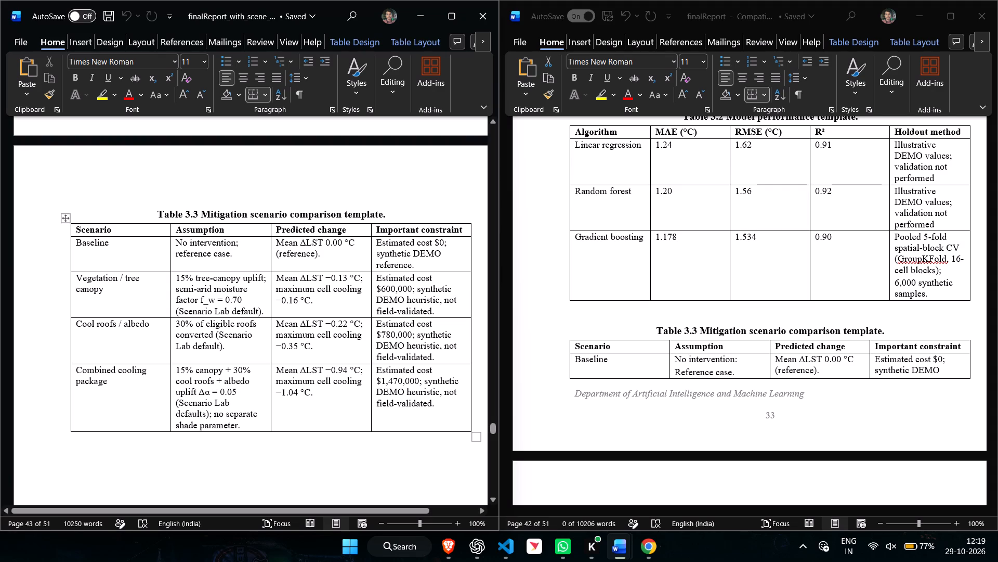
Review Table 3.2 and Table 3.1 in the completed finalReport_with_scene_count version against the finalReport document.
scroll(244, 202, "up", 2)
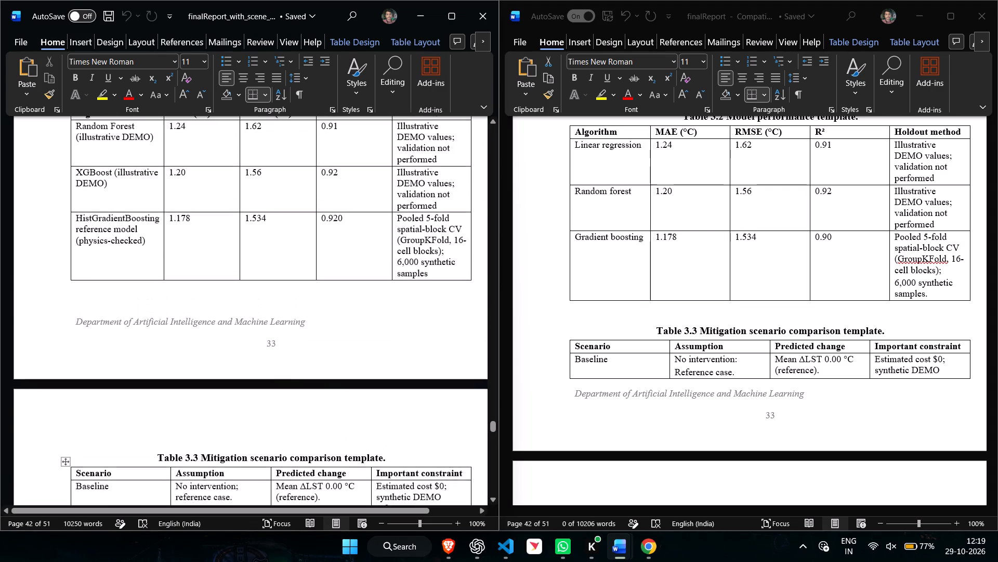
scroll(244, 202, "up", 1)
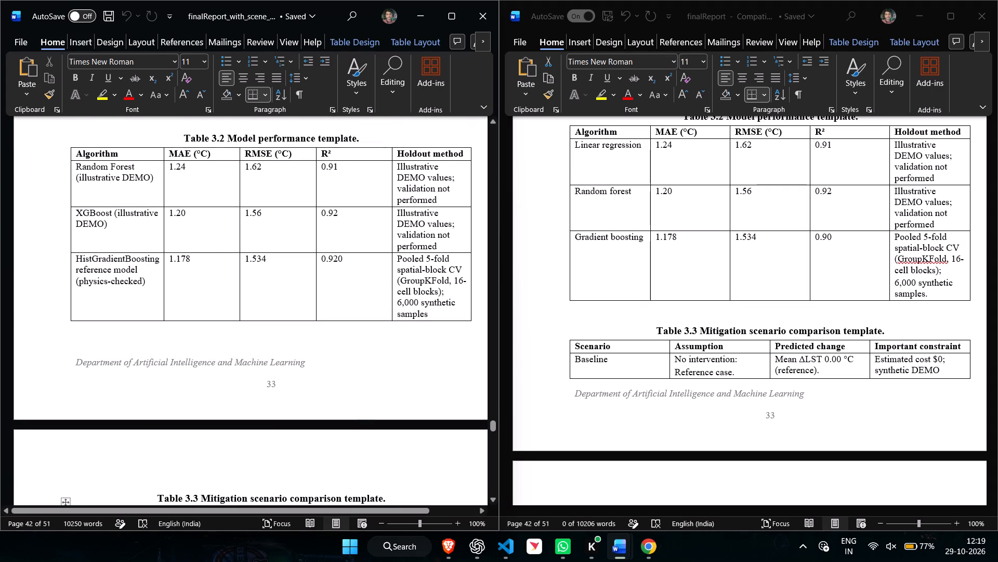
scroll(305, 295, "up", 2)
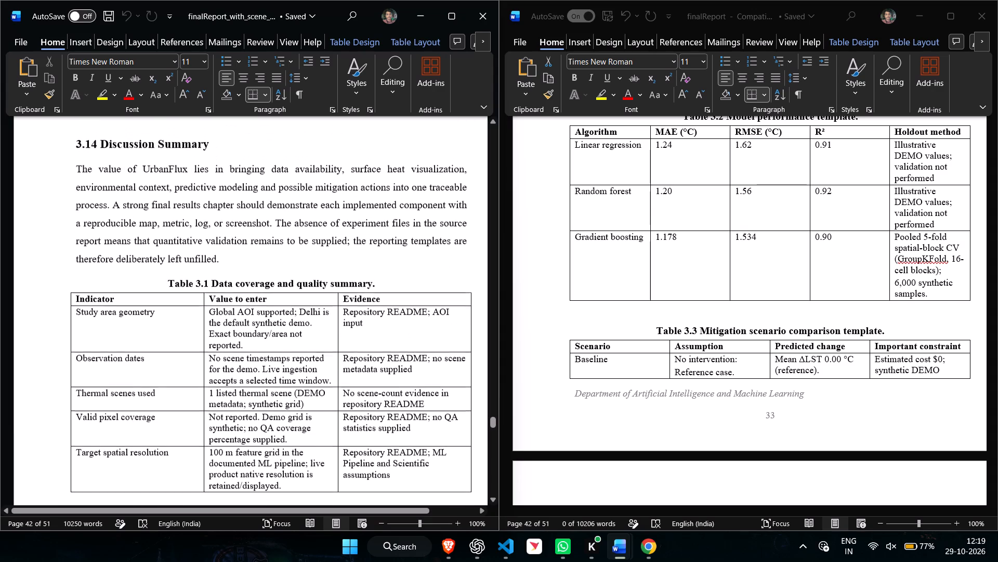
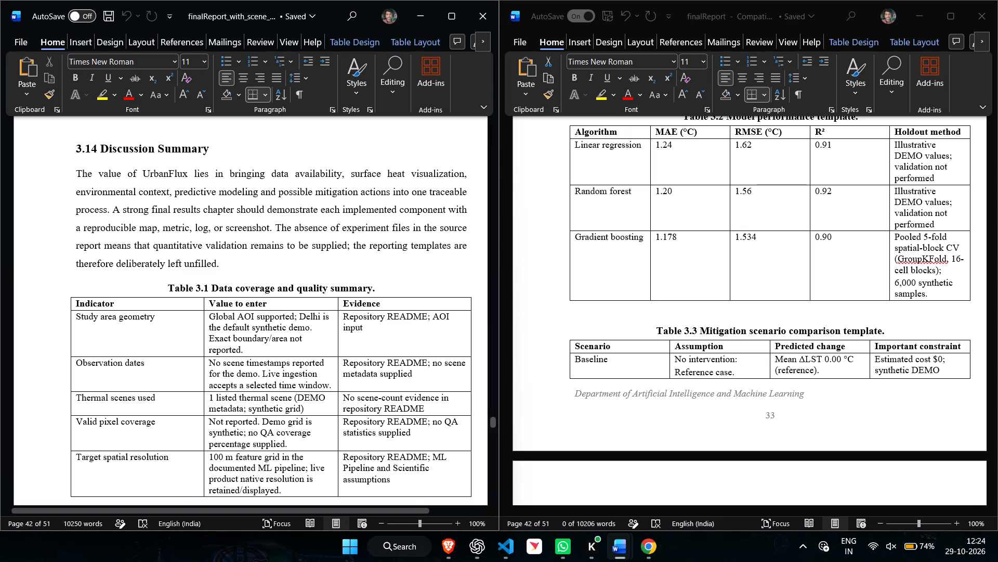
Open the Valid pixel coverage row's "[Enter %]" cell in finalReport's Table 3.1 for editing, with the reference report's Table 3.1 in view.
scroll(593, 306, "up", 1)
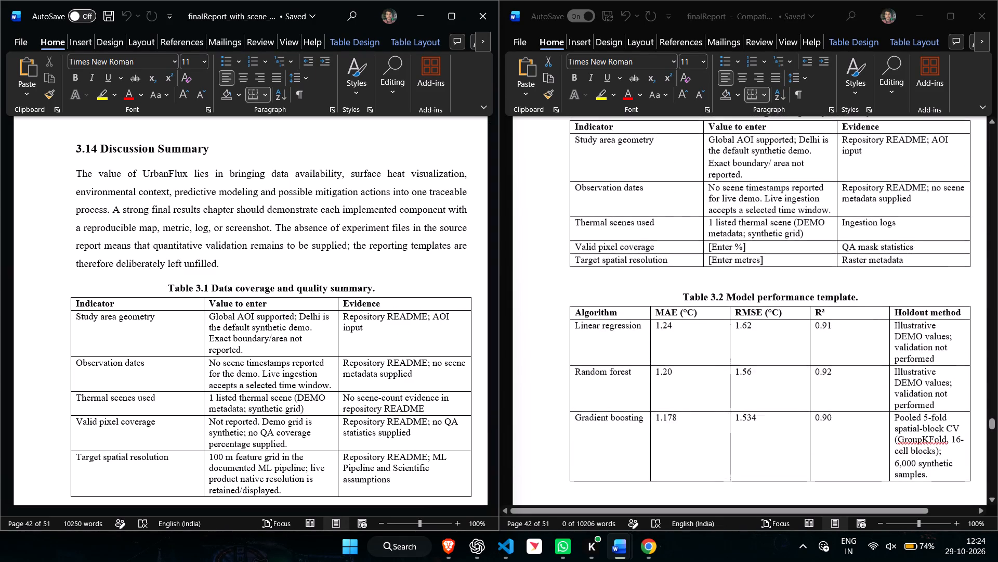
scroll(593, 306, "up", 1)
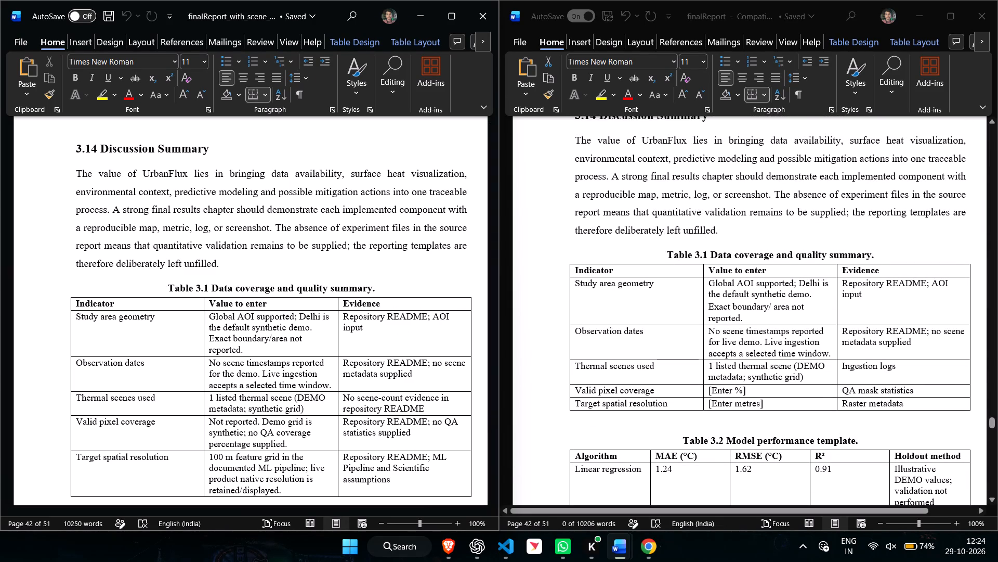
left_click(752, 389)
left_click(752, 389)
scroll(396, 381, "down", 1)
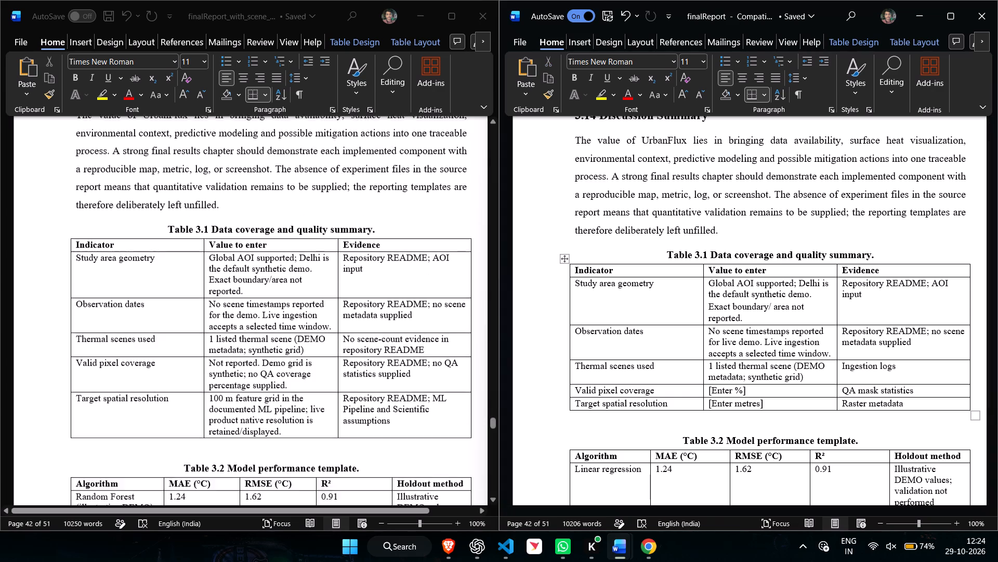
scroll(396, 381, "down", 1)
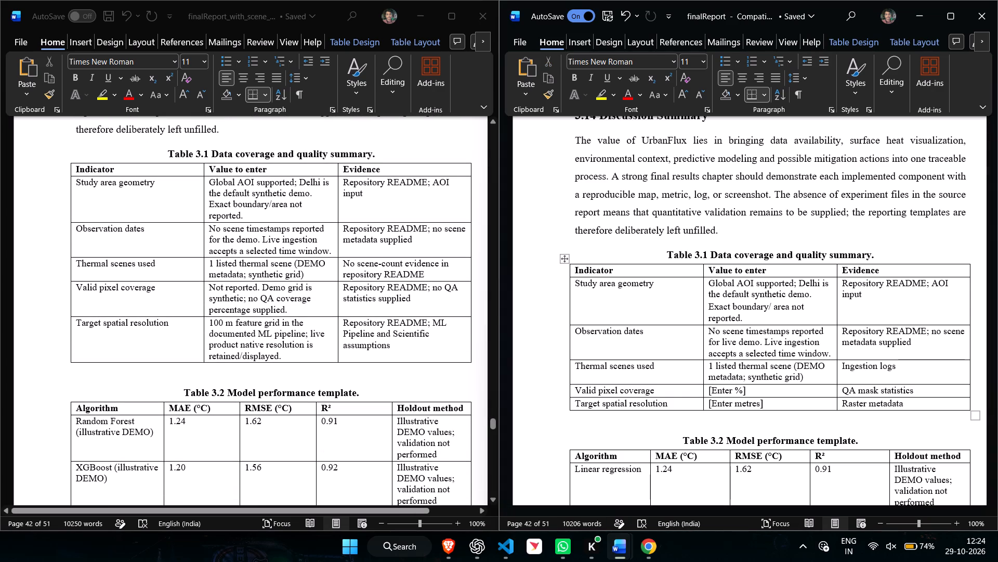